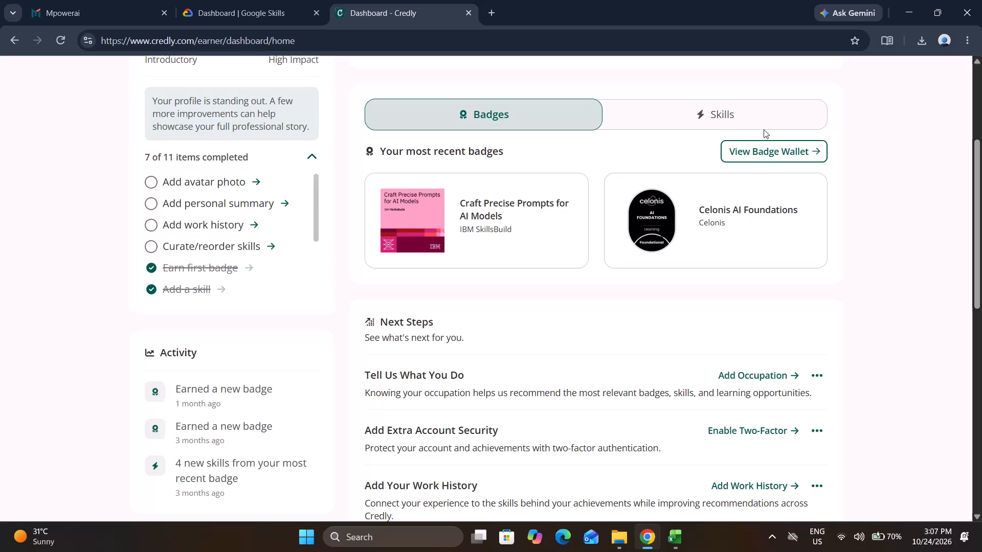
Open the full badge wallet from the recent badges section and look through the profile page.
{"action": "left_click", "coordinate": [761, 151]}
{"action": "scroll", "coordinate": [574, 269], "scroll_direction": "down", "scroll_amount": 1}
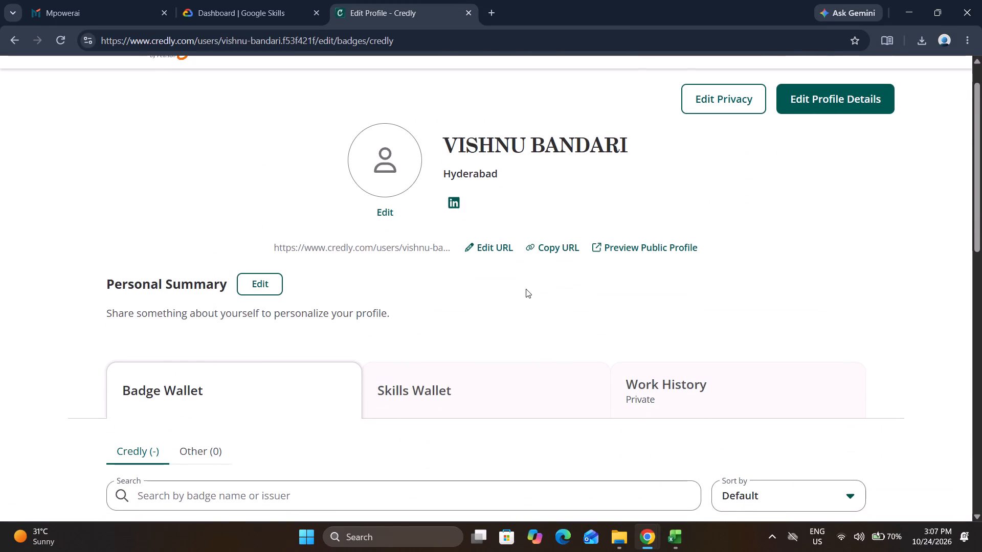
{"action": "scroll", "coordinate": [526, 289], "scroll_direction": "down", "scroll_amount": 2}
Switch to the AD MarkSheet workbook in Excel and enter marks 17 in cell U31 and 16 in U32.
{"action": "key", "text": "alt+Tab"}
{"action": "scroll", "coordinate": [526, 289], "scroll_direction": "right", "scroll_amount": 1}
{"action": "scroll", "coordinate": [526, 289], "scroll_direction": "left", "scroll_amount": 4}
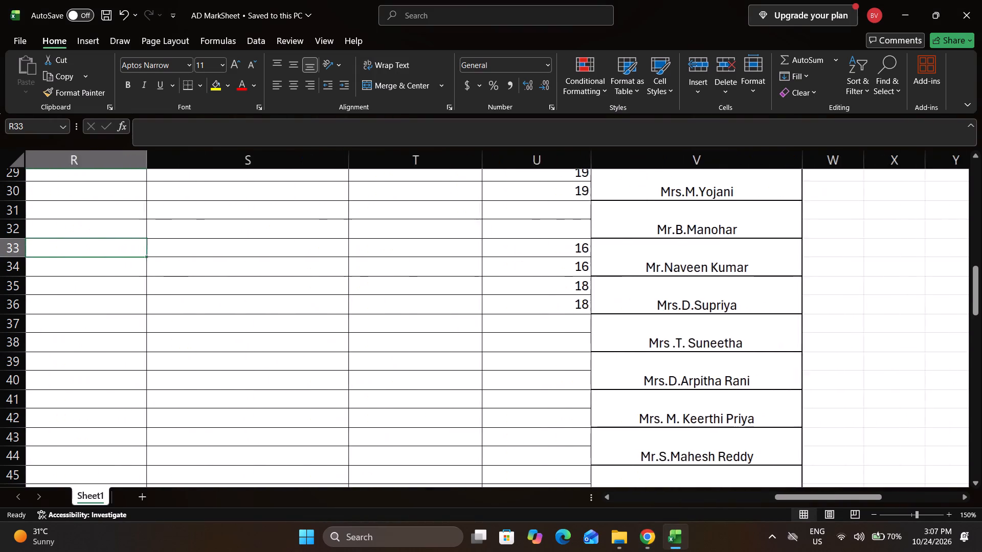
{"action": "scroll", "coordinate": [526, 289], "scroll_direction": "right", "scroll_amount": 2}
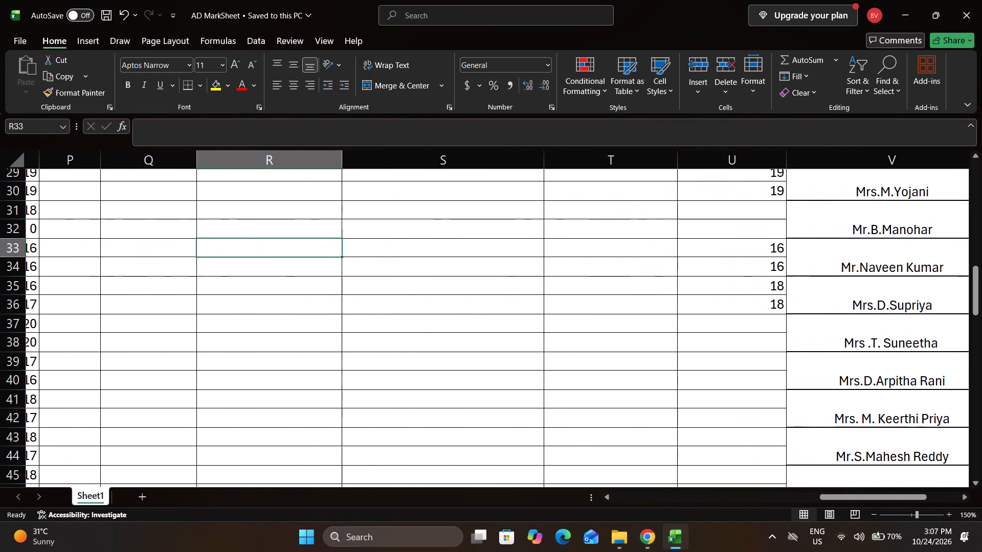
{"action": "double_click", "coordinate": [744, 221]}
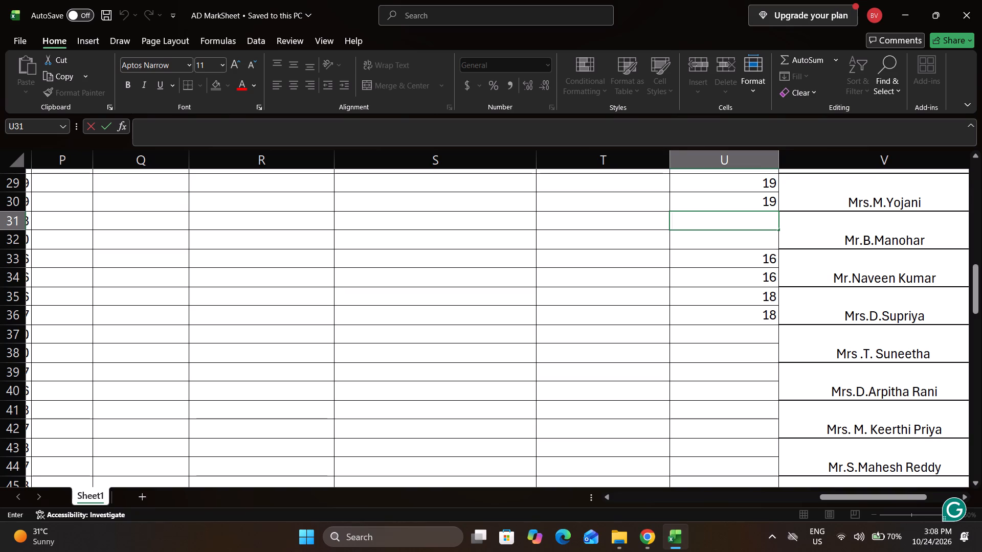
{"action": "type", "text": "17"}
{"action": "key", "text": "Return"}
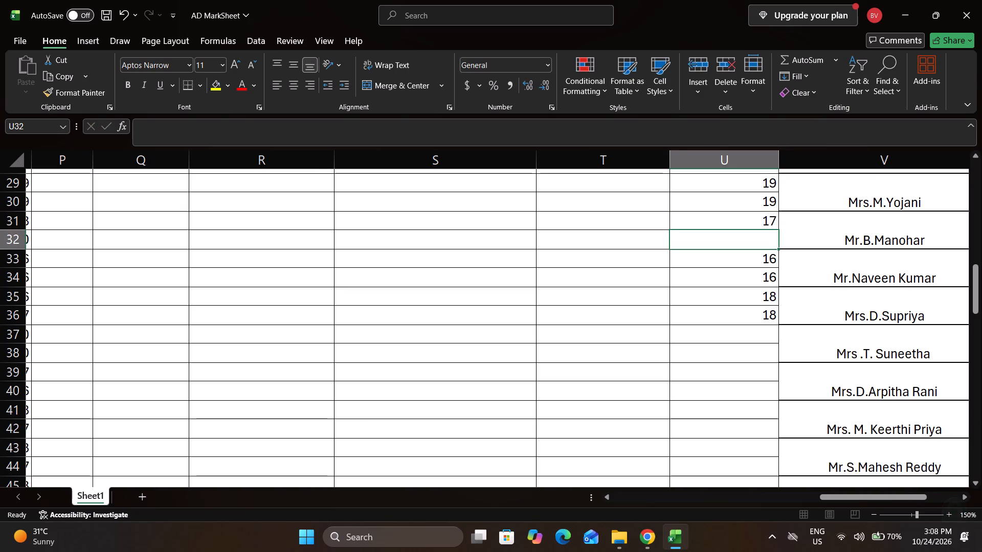
{"action": "type", "text": "16"}
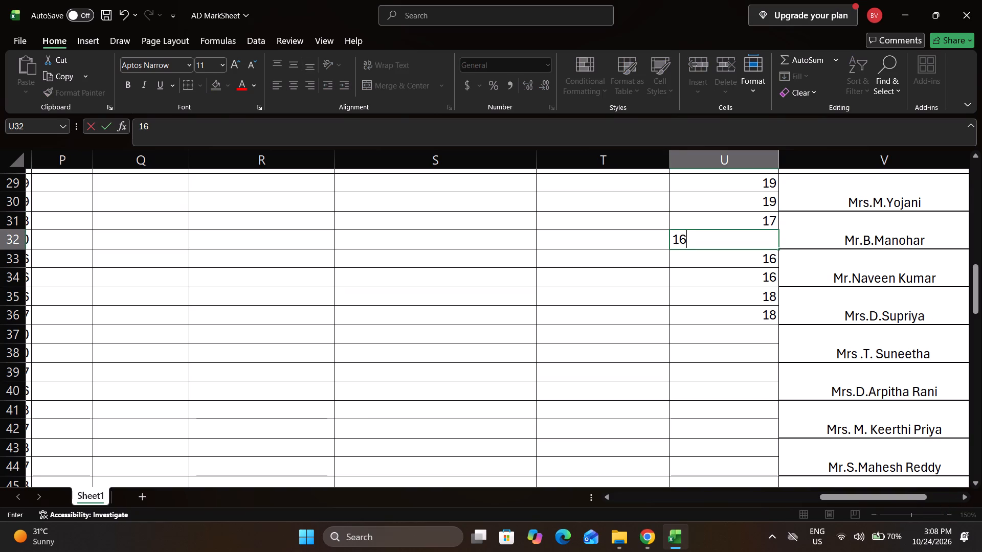
{"action": "key", "text": "Return"}
Enter a mark of 20 in both U37 and U38, and save the workbook.
{"action": "scroll", "coordinate": [744, 221], "scroll_direction": "right", "scroll_amount": 4}
{"action": "scroll", "coordinate": [723, 294], "scroll_direction": "left", "scroll_amount": 1}
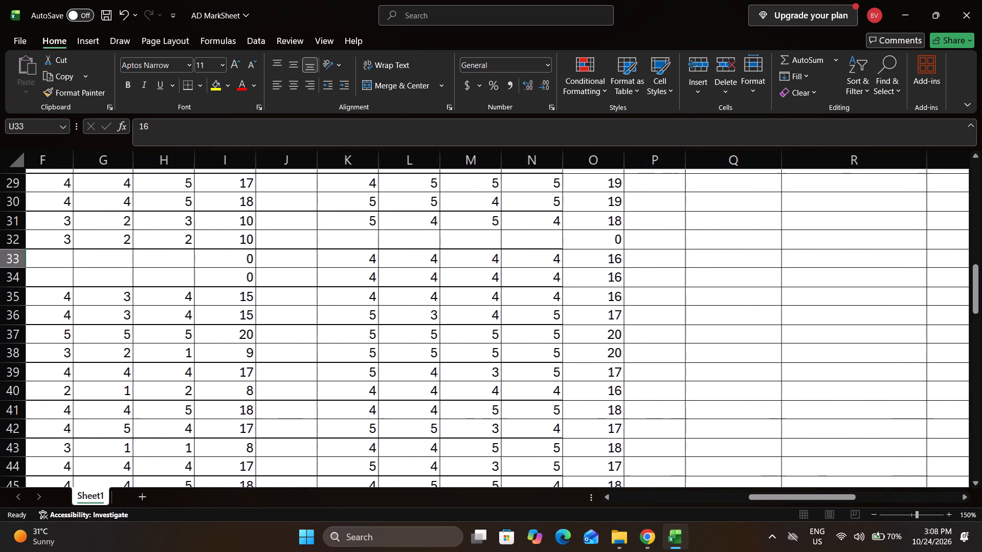
{"action": "scroll", "coordinate": [723, 294], "scroll_direction": "left", "scroll_amount": 1}
{"action": "scroll", "coordinate": [802, 346], "scroll_direction": "left", "scroll_amount": 2}
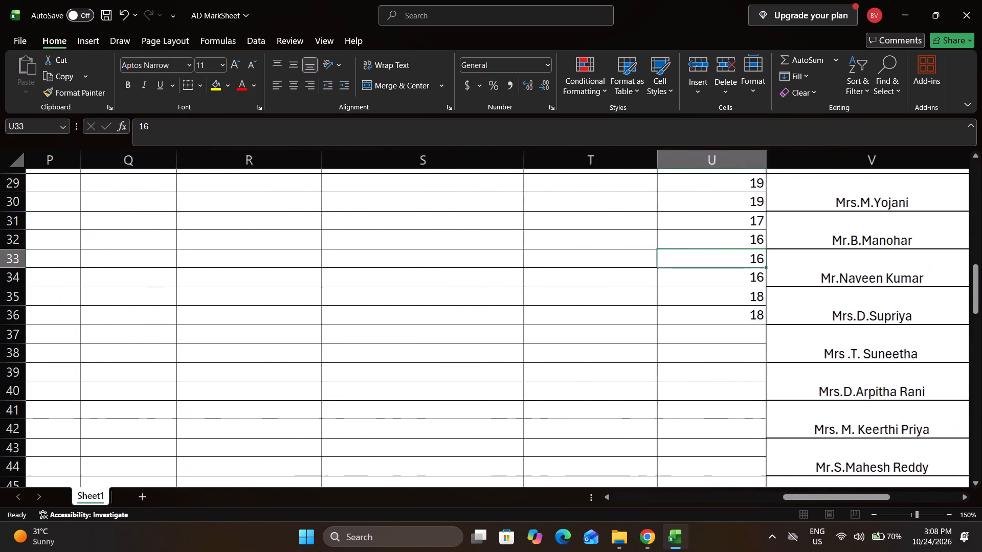
{"action": "double_click", "coordinate": [657, 333]}
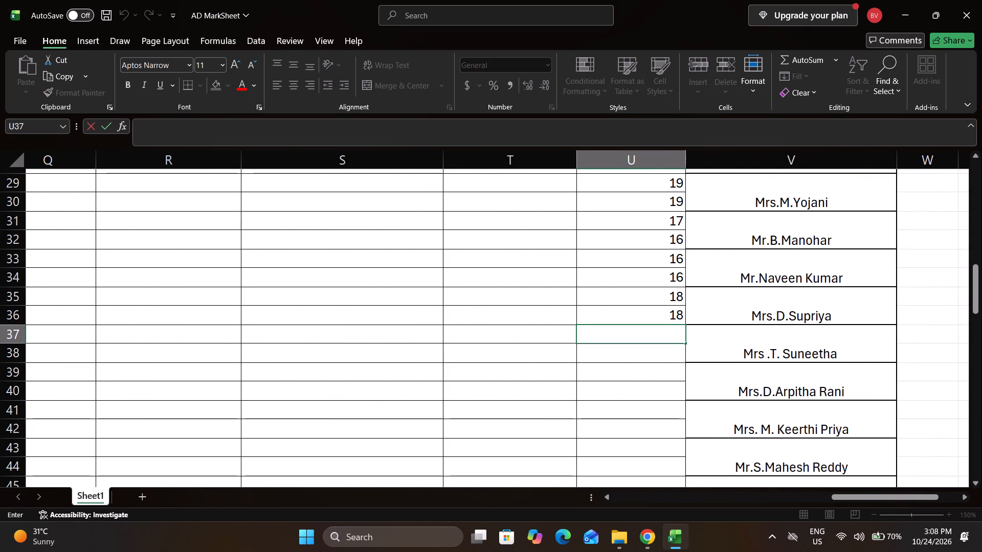
{"action": "type", "text": "20"}
{"action": "key", "text": "Return"}
{"action": "key", "text": "2"}
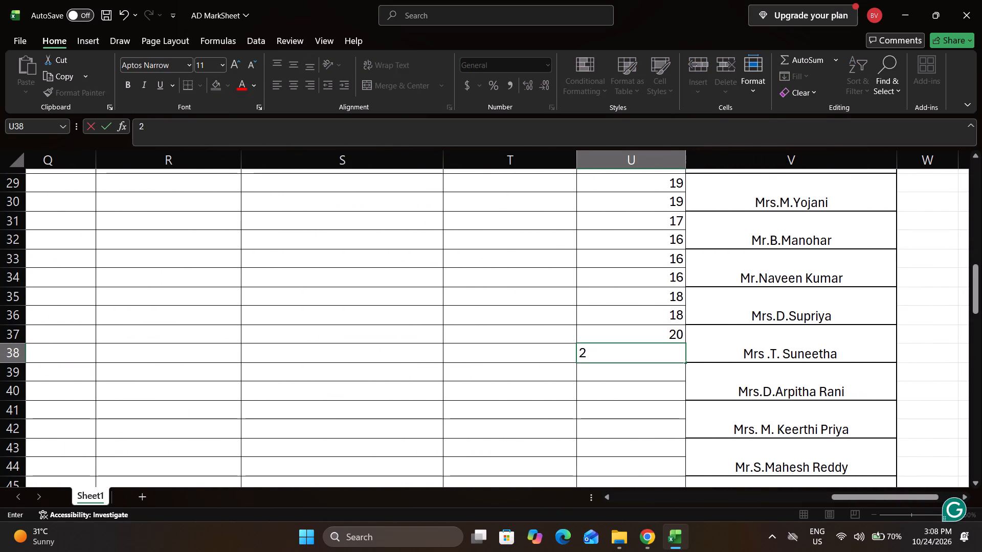
{"action": "key", "text": "0"}
{"action": "key", "text": "Return"}
{"action": "scroll", "coordinate": [657, 333], "scroll_direction": "right", "scroll_amount": 1}
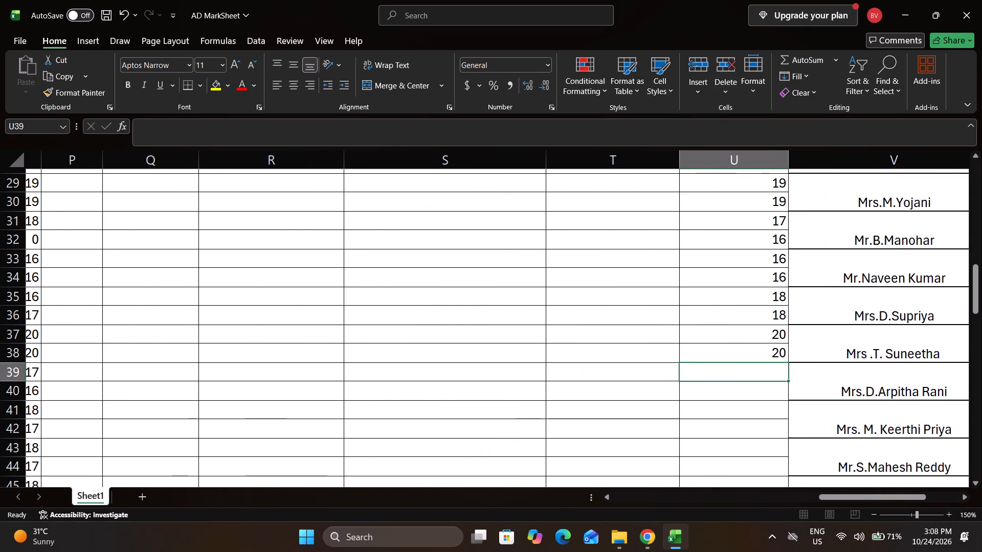
{"action": "key", "text": "ctrl+s"}
Check the roll numbers for rows 39 and 40, and enter marks 17 in U39 and 16 in U40.
{"action": "scroll", "coordinate": [660, 333], "scroll_direction": "right", "scroll_amount": 2}
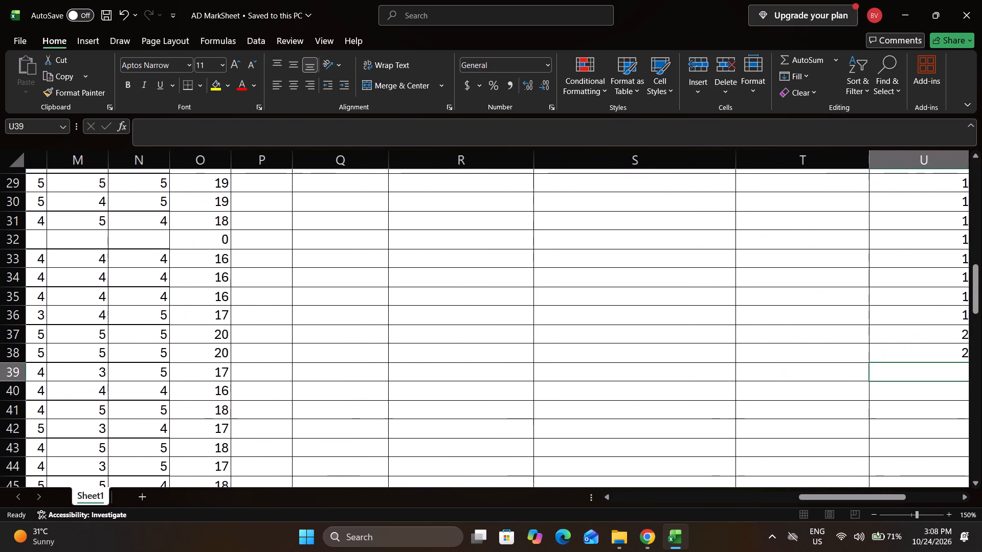
{"action": "scroll", "coordinate": [660, 333], "scroll_direction": "right", "scroll_amount": 4}
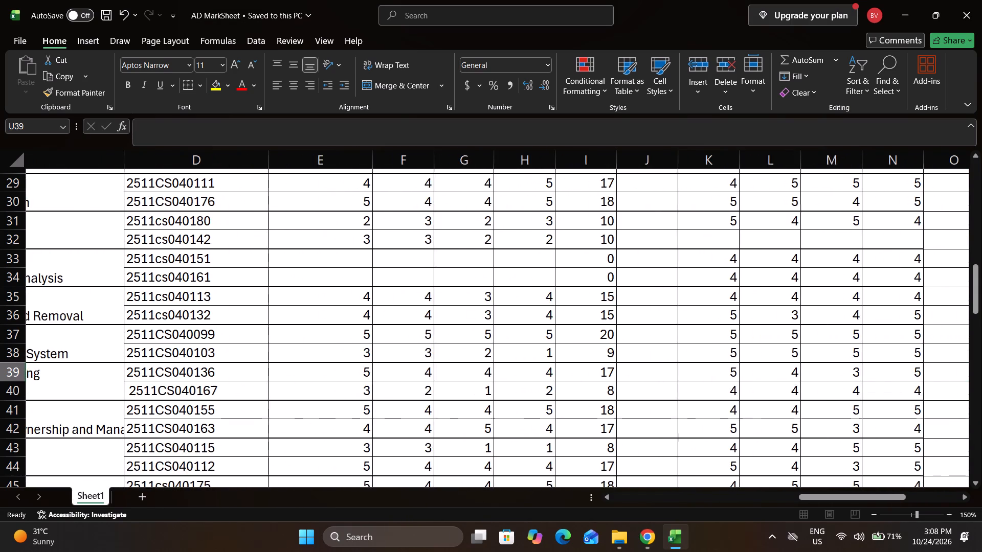
{"action": "scroll", "coordinate": [660, 333], "scroll_direction": "left", "scroll_amount": 1}
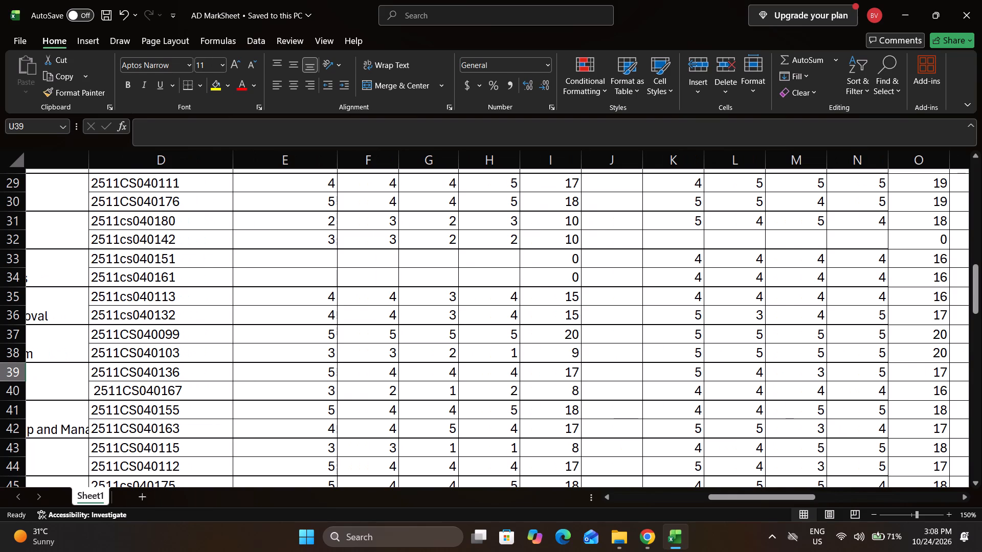
{"action": "scroll", "coordinate": [660, 333], "scroll_direction": "left", "scroll_amount": 1}
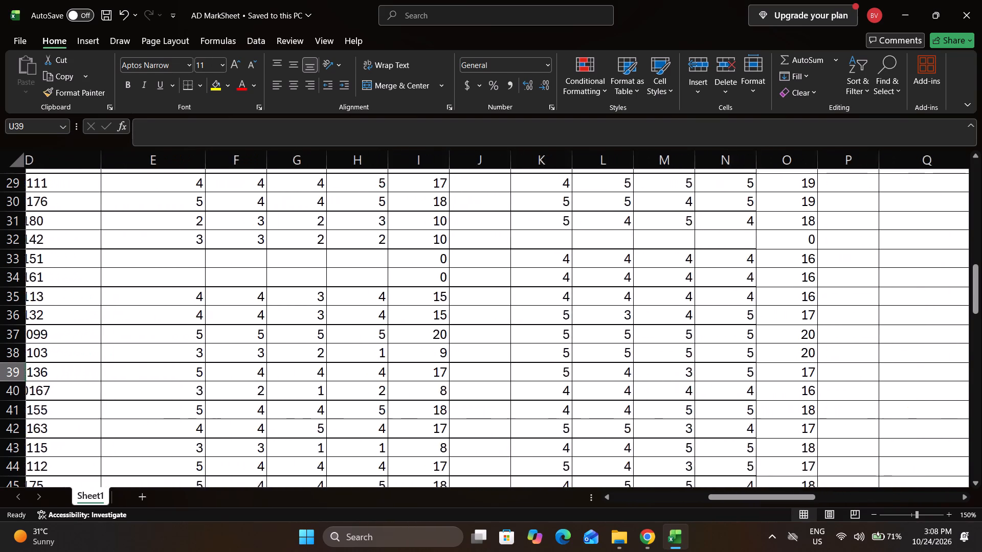
{"action": "scroll", "coordinate": [660, 333], "scroll_direction": "left", "scroll_amount": 2}
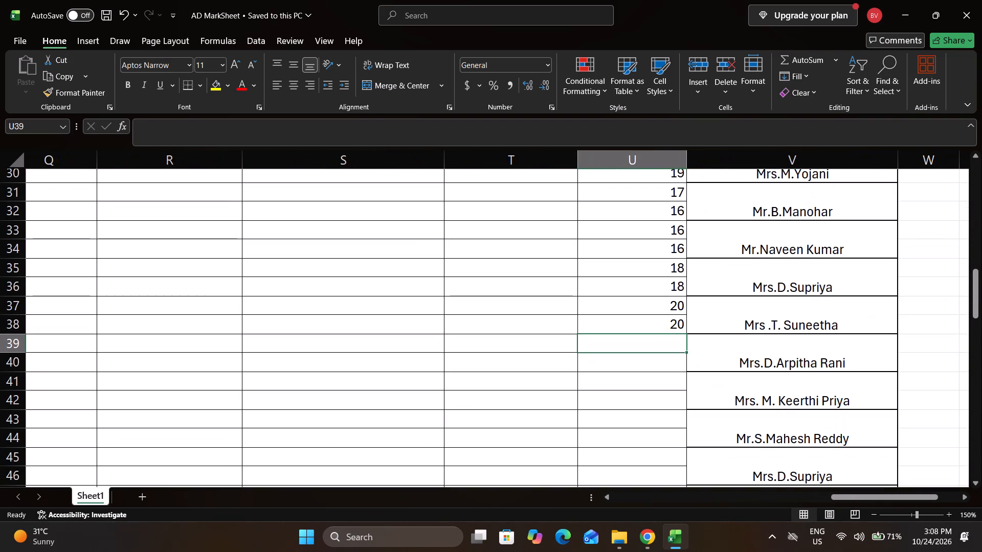
{"action": "double_click", "coordinate": [671, 343]}
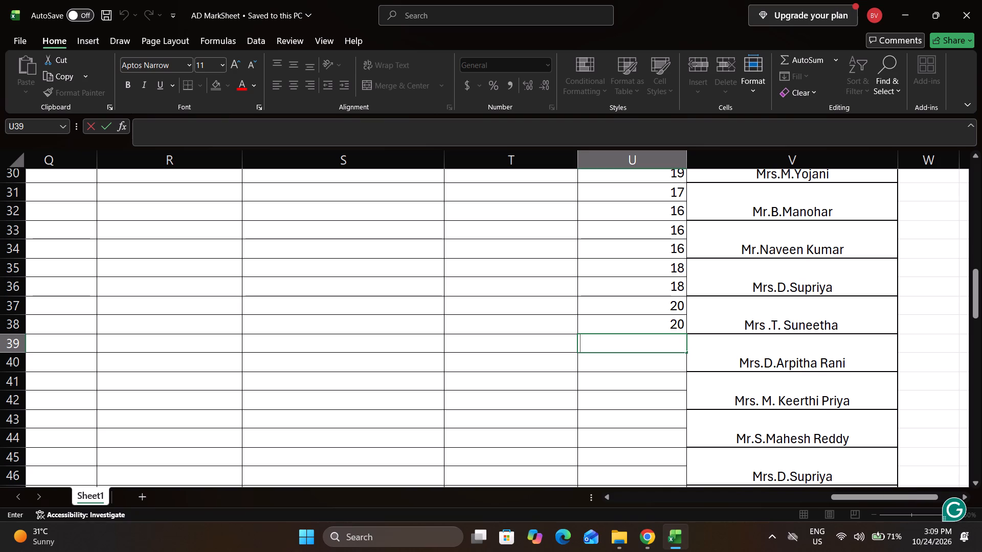
{"action": "type", "text": "17"}
{"action": "key", "text": "Return"}
{"action": "type", "text": "16"}
{"action": "key", "text": "Return"}
Check the project and roll numbers for rows 41 and 42, and enter marks 17 in U41 and 16 in U42.
{"action": "scroll", "coordinate": [671, 343], "scroll_direction": "right", "scroll_amount": 2}
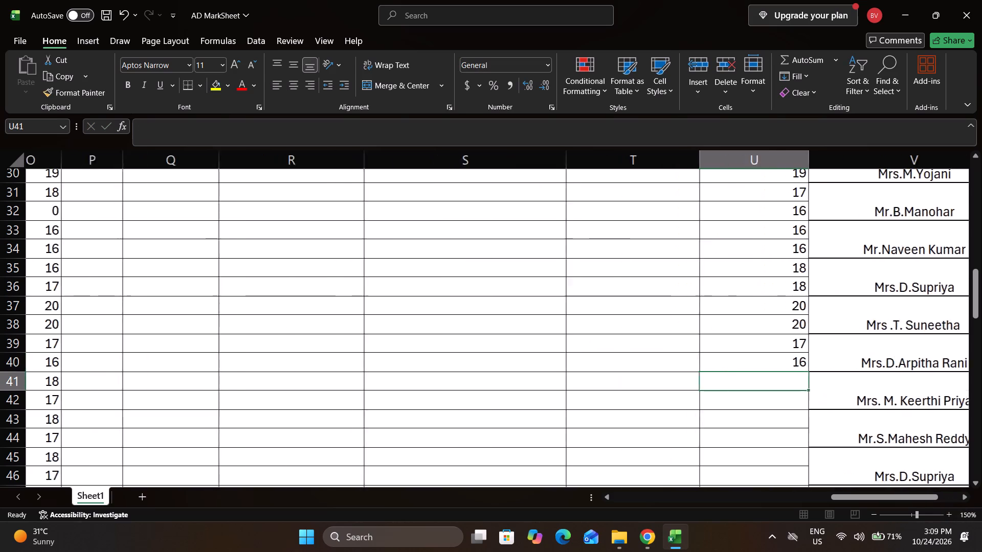
{"action": "scroll", "coordinate": [671, 343], "scroll_direction": "right", "scroll_amount": 3}
{"action": "scroll", "coordinate": [671, 343], "scroll_direction": "left", "scroll_amount": 1}
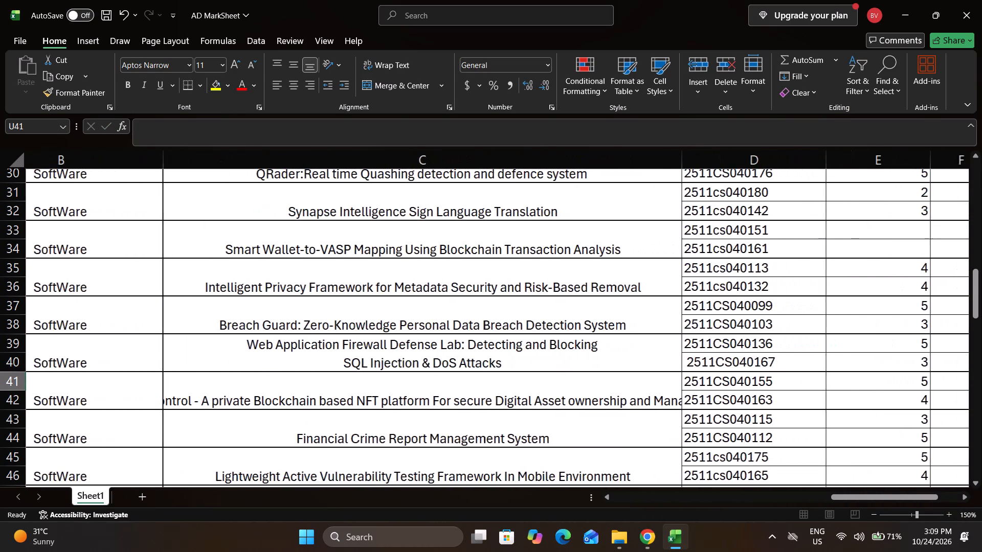
{"action": "scroll", "coordinate": [671, 343], "scroll_direction": "left", "scroll_amount": 2}
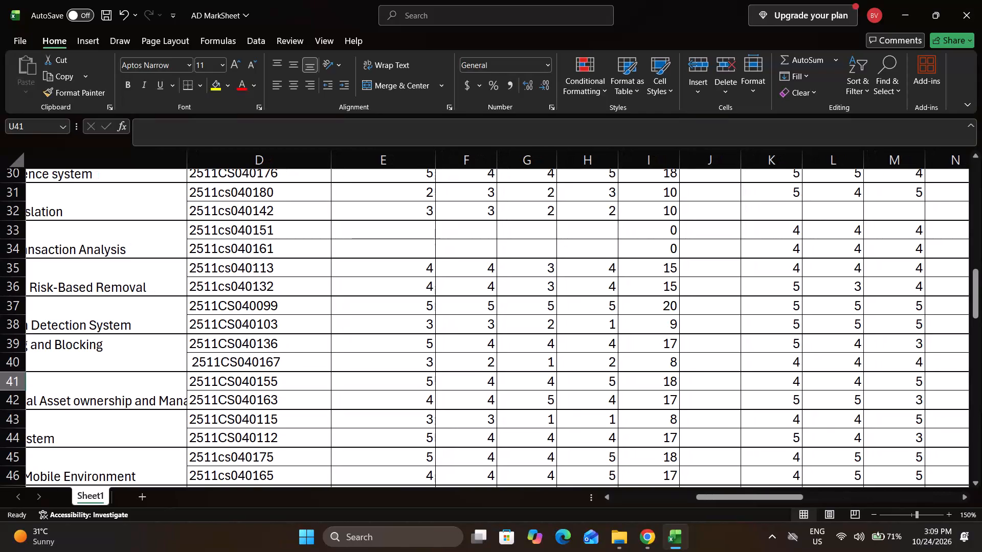
{"action": "scroll", "coordinate": [671, 343], "scroll_direction": "left", "scroll_amount": 2}
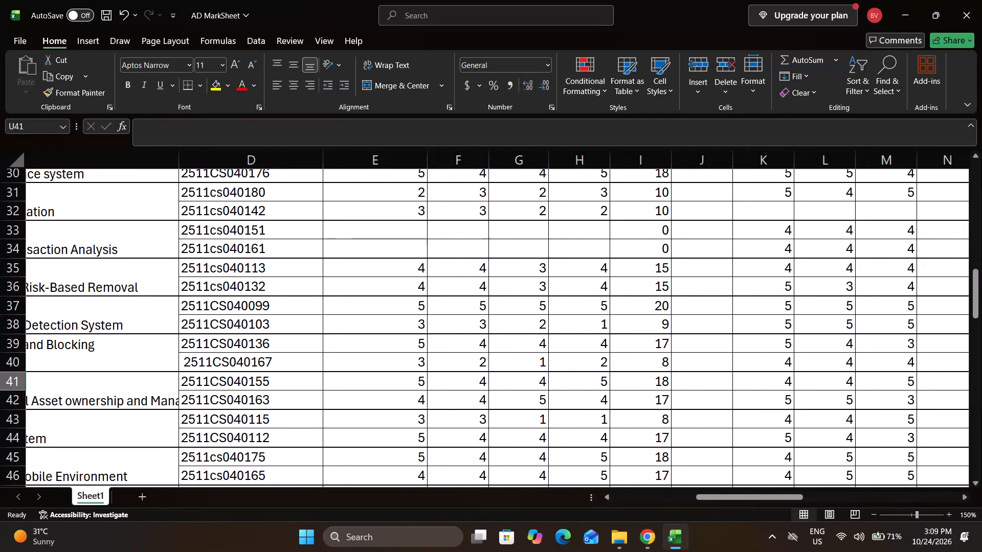
{"action": "scroll", "coordinate": [671, 343], "scroll_direction": "left", "scroll_amount": 4}
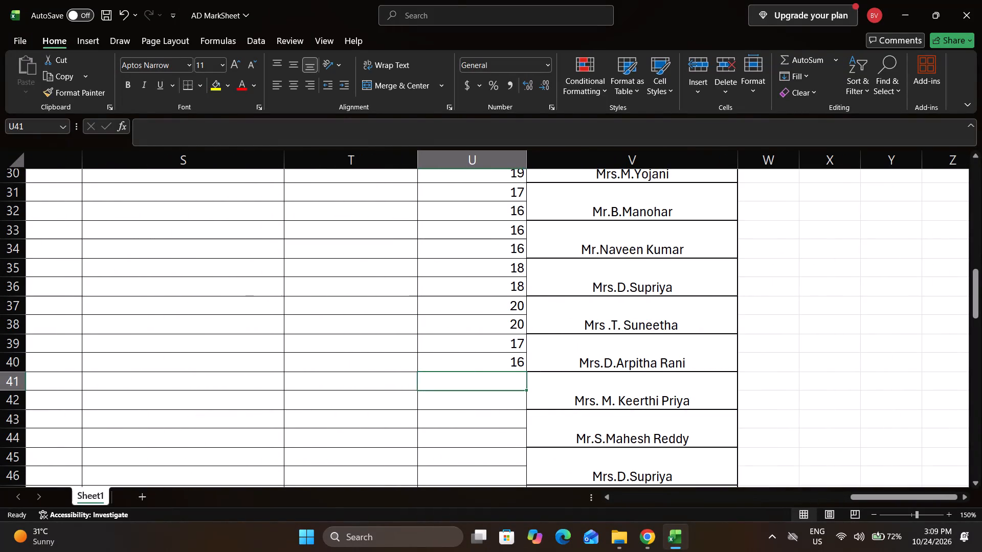
{"action": "double_click", "coordinate": [508, 386]}
{"action": "type", "text": "17"}
{"action": "key", "text": "Return"}
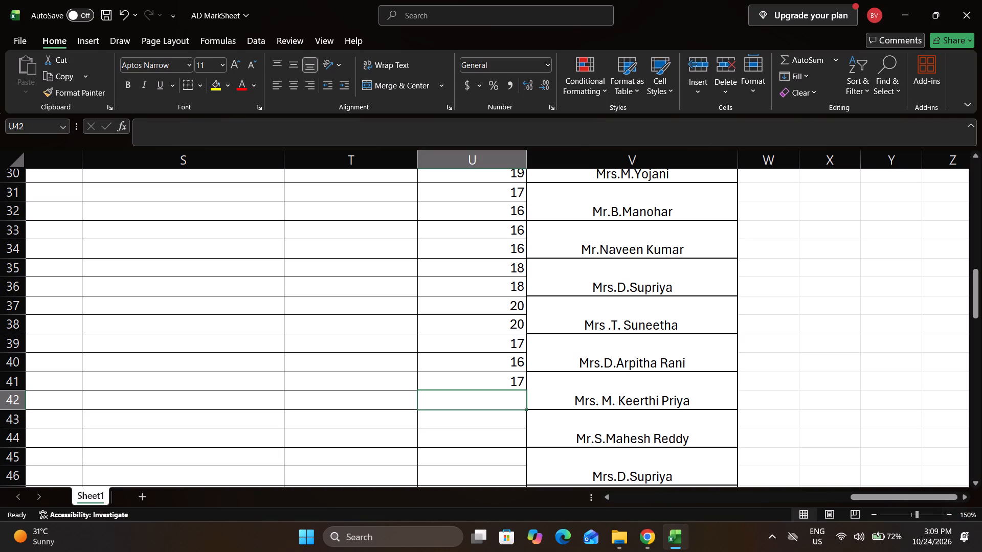
{"action": "type", "text": "16"}
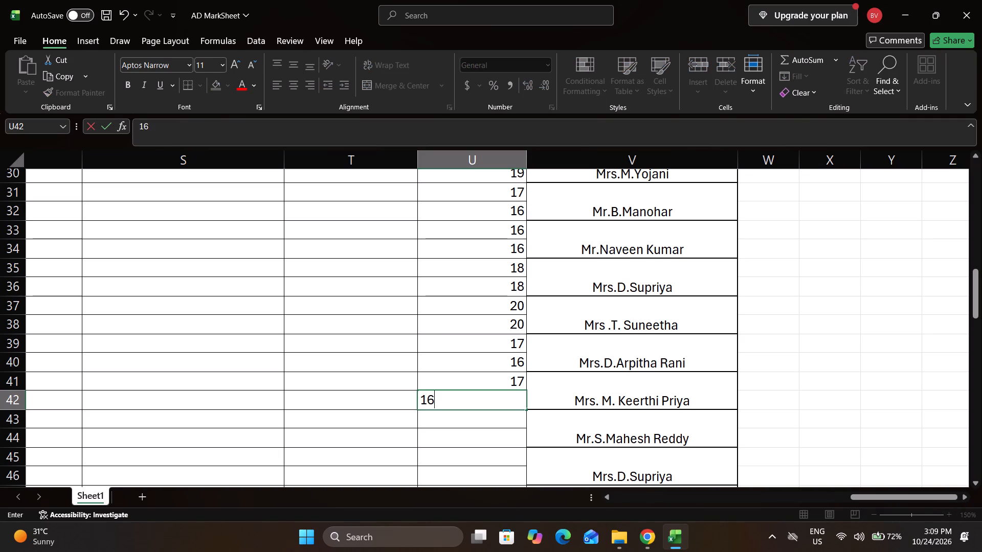
{"action": "key", "text": "Return"}
Check the Financial Crime Report Management System rows and enter their marks, 18 in U43 and 19 in U44.
{"action": "scroll", "coordinate": [508, 386], "scroll_direction": "right", "scroll_amount": 6}
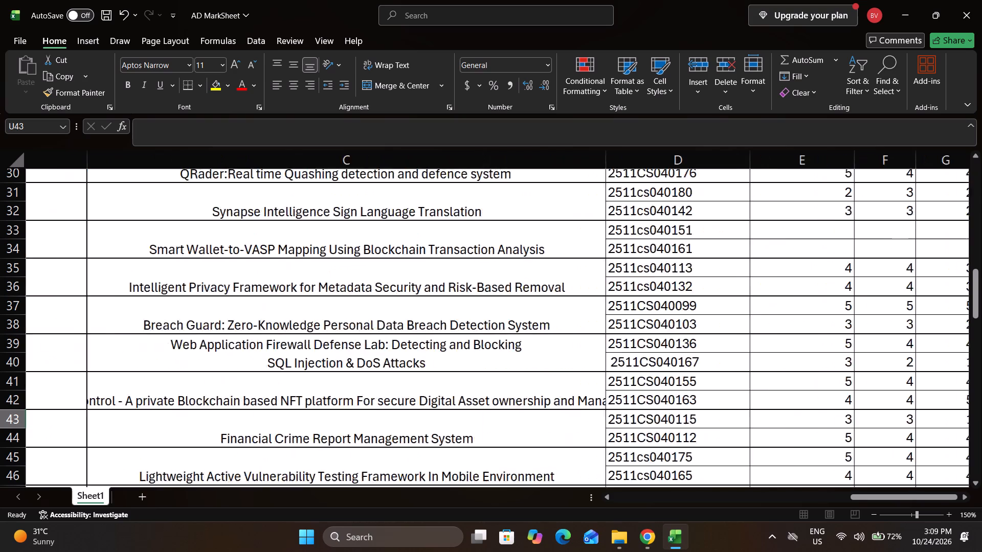
{"action": "scroll", "coordinate": [508, 386], "scroll_direction": "left", "scroll_amount": 1}
{"action": "scroll", "coordinate": [508, 386], "scroll_direction": "down", "scroll_amount": 1}
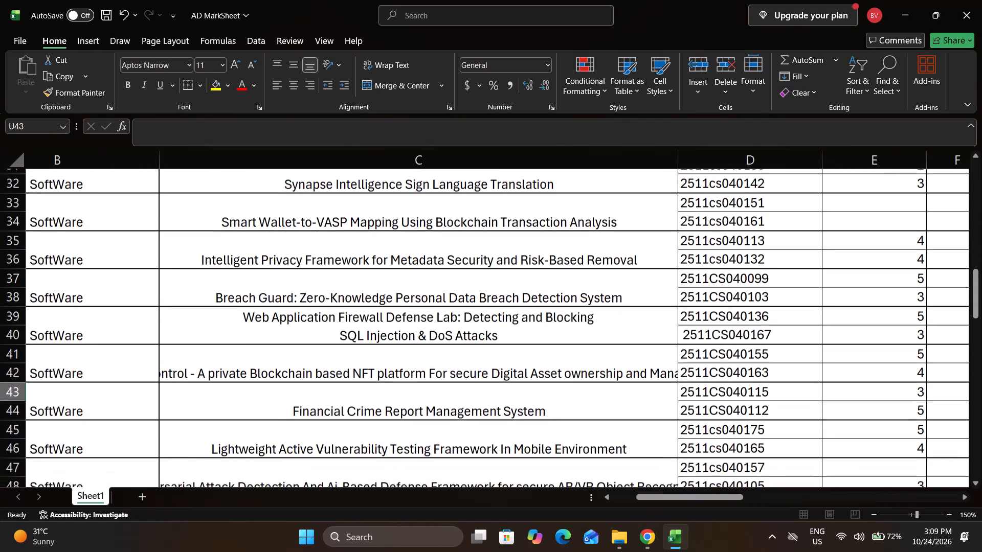
{"action": "scroll", "coordinate": [508, 386], "scroll_direction": "left", "scroll_amount": 3}
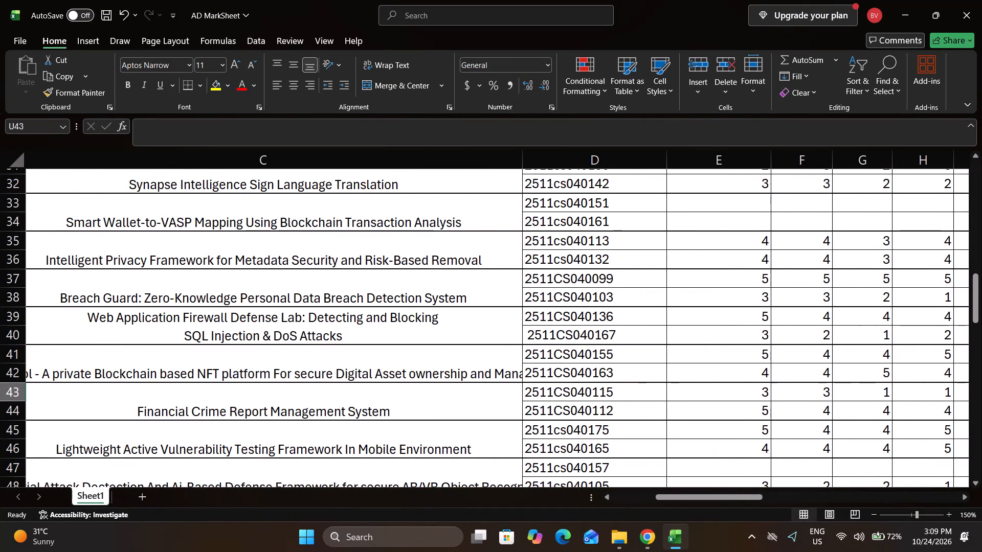
{"action": "scroll", "coordinate": [508, 386], "scroll_direction": "left", "scroll_amount": 1}
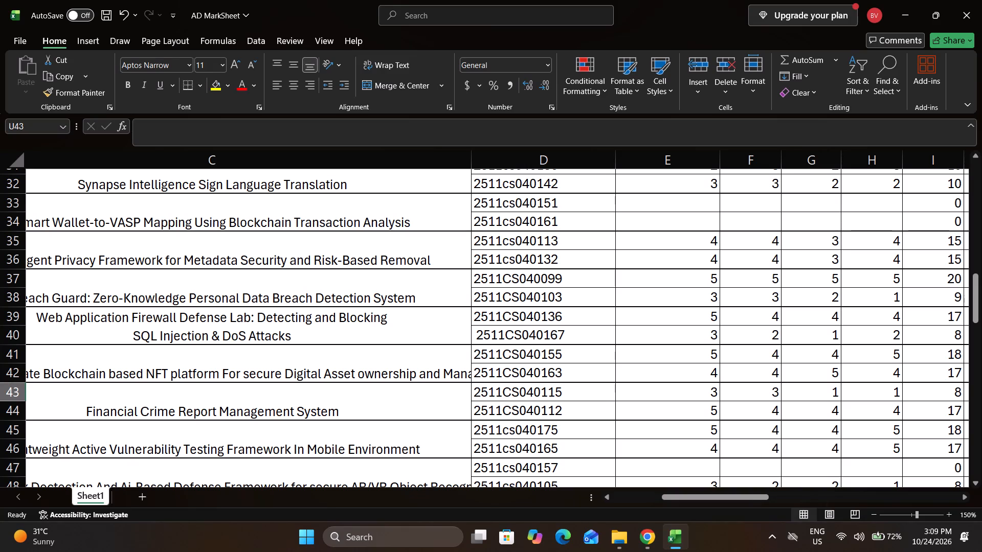
{"action": "scroll", "coordinate": [508, 386], "scroll_direction": "left", "scroll_amount": 2}
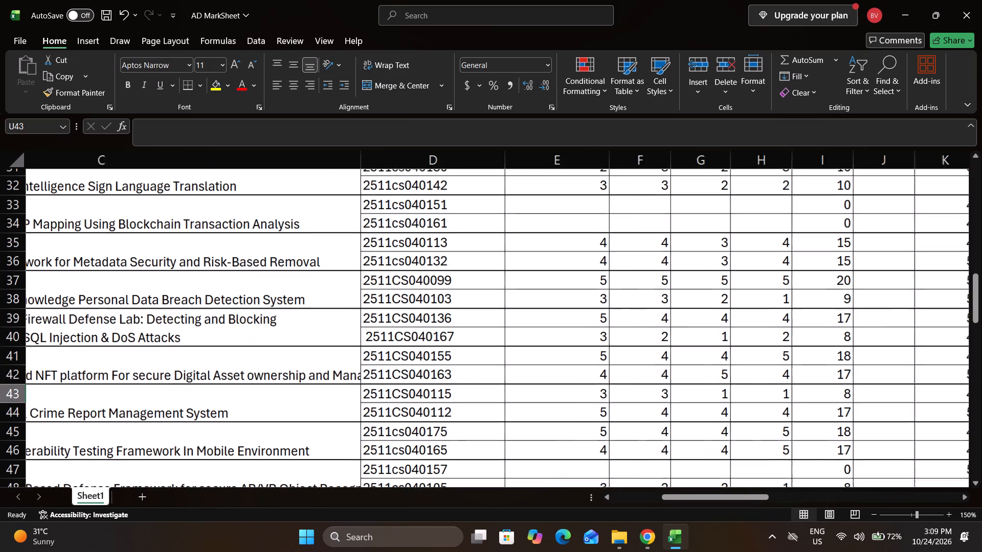
{"action": "scroll", "coordinate": [508, 386], "scroll_direction": "left", "scroll_amount": 3}
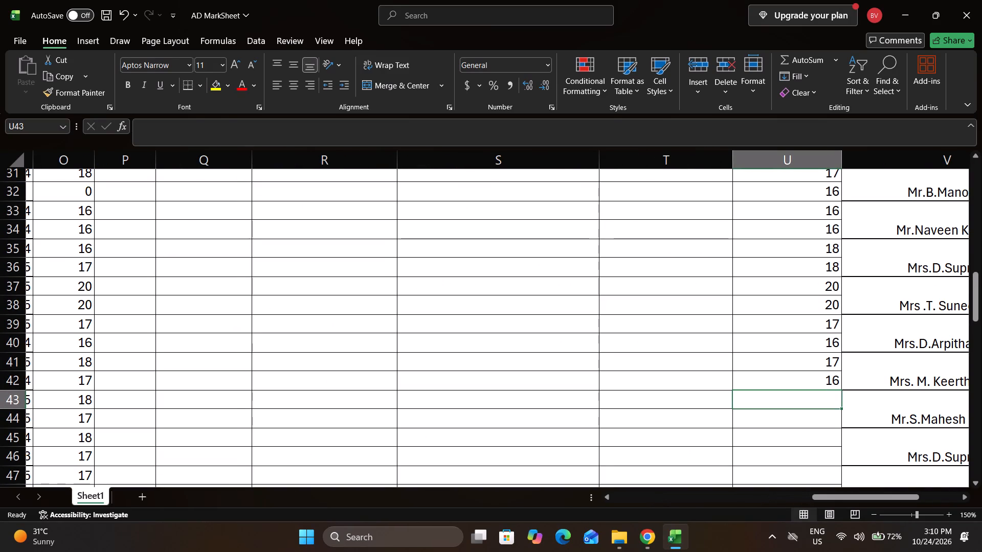
{"action": "left_click", "coordinate": [796, 401]}
{"action": "type", "text": "18"}
{"action": "key", "text": "Return"}
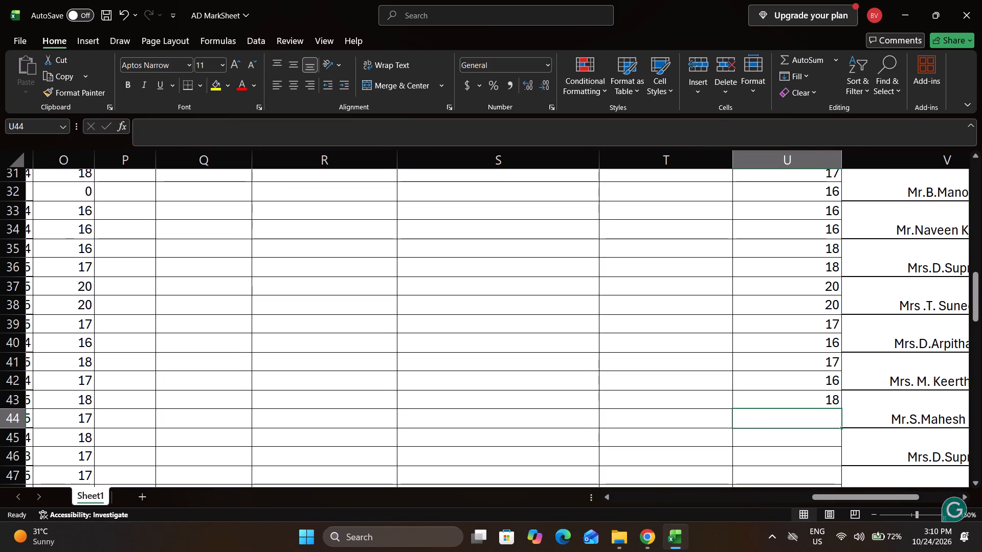
{"action": "type", "text": "19"}
{"action": "key", "text": "Return"}
Check the Lightweight Active Vulnerability Testing Framework rows and enter their marks, 18 in U45 and 17 in U46.
{"action": "scroll", "coordinate": [796, 401], "scroll_direction": "right", "scroll_amount": 4}
{"action": "scroll", "coordinate": [796, 401], "scroll_direction": "down", "scroll_amount": 1}
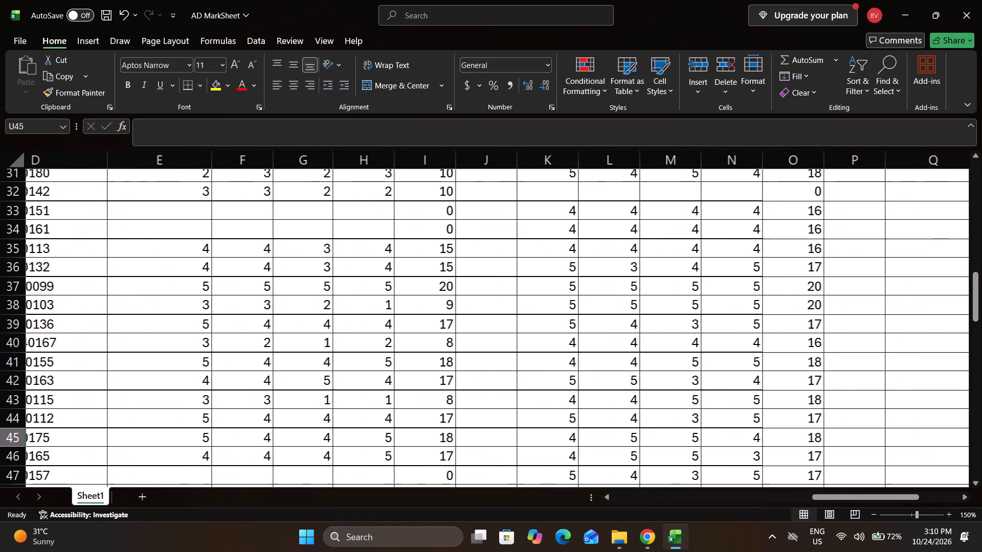
{"action": "scroll", "coordinate": [796, 401], "scroll_direction": "down", "scroll_amount": 1}
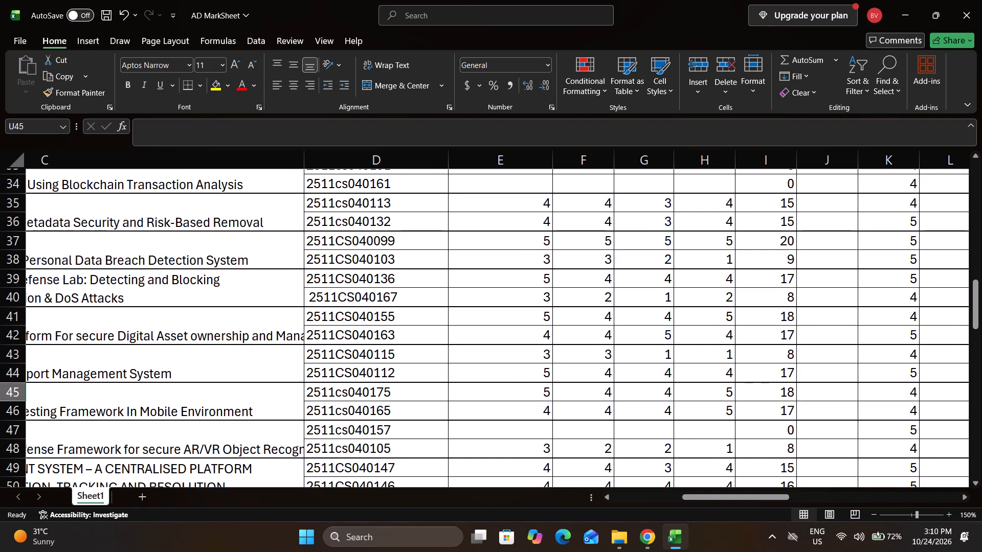
{"action": "scroll", "coordinate": [680, 430], "scroll_direction": "left", "scroll_amount": 5}
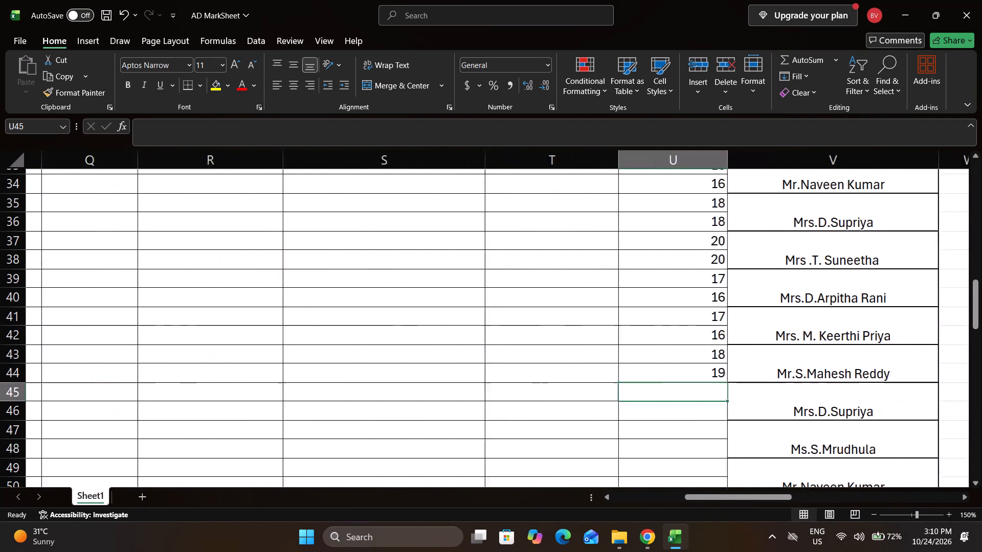
{"action": "double_click", "coordinate": [680, 391]}
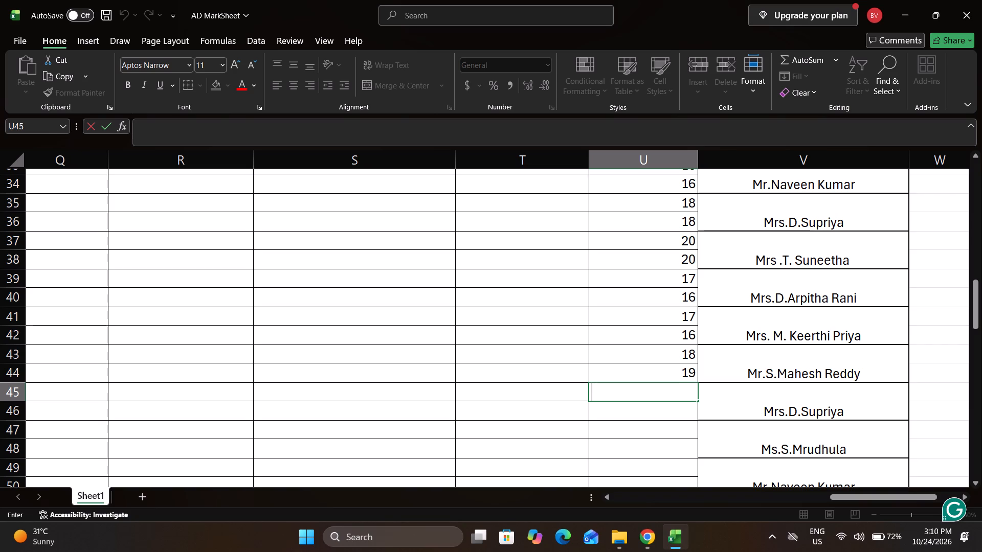
{"action": "type", "text": "18"}
{"action": "key", "text": "Return"}
{"action": "type", "text": "17"}
{"action": "key", "text": "Return"}
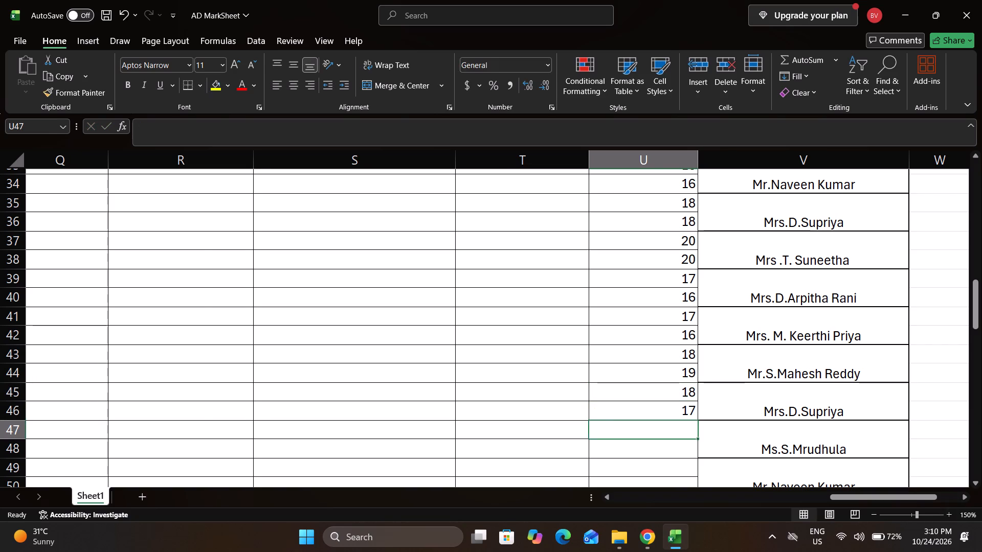
Check the project and roll numbers for the AR/VR defense framework rows and enter a mark of 17 in both U47 and U48.
{"action": "scroll", "coordinate": [680, 391], "scroll_direction": "right", "scroll_amount": 6}
{"action": "scroll", "coordinate": [680, 391], "scroll_direction": "left", "scroll_amount": 1}
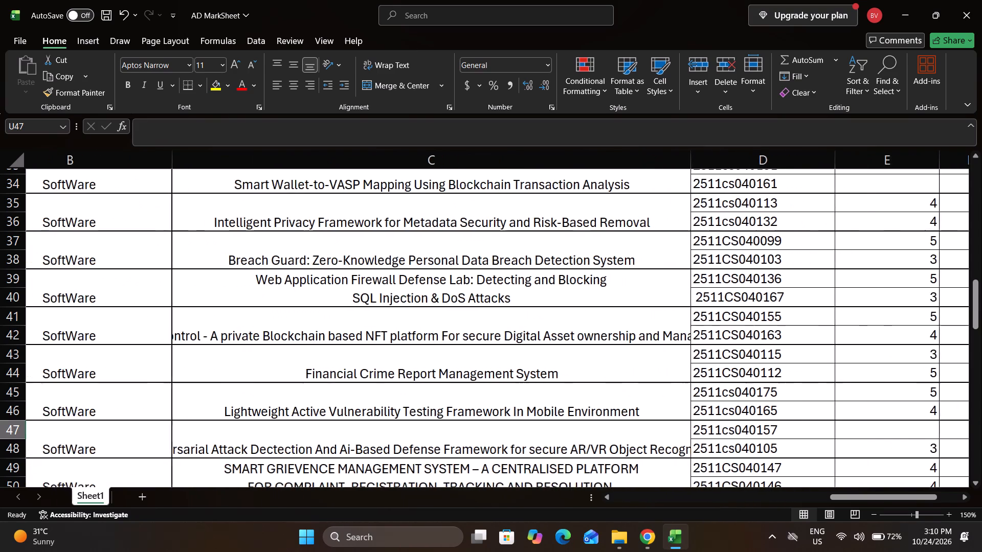
{"action": "scroll", "coordinate": [680, 391], "scroll_direction": "left", "scroll_amount": 2}
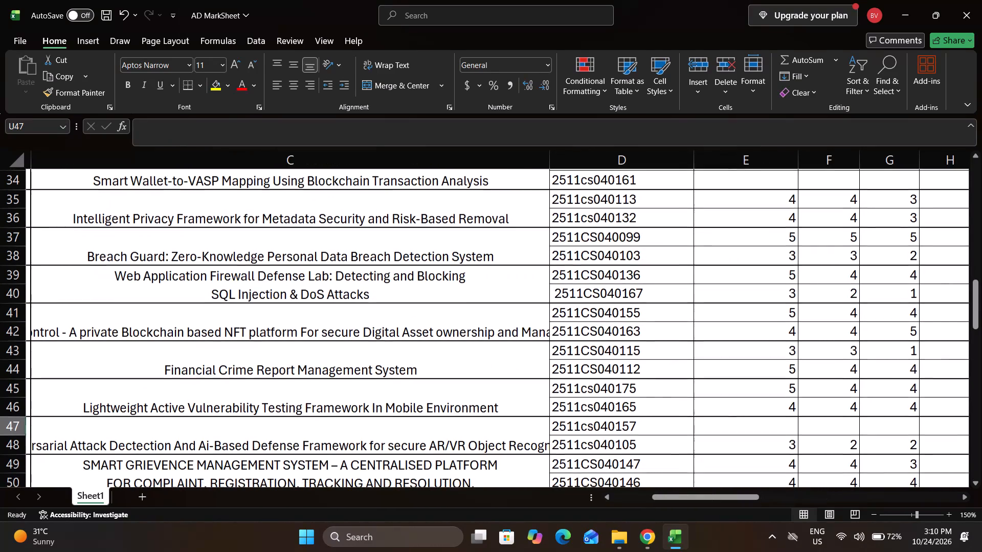
{"action": "scroll", "coordinate": [671, 424], "scroll_direction": "left", "scroll_amount": 2}
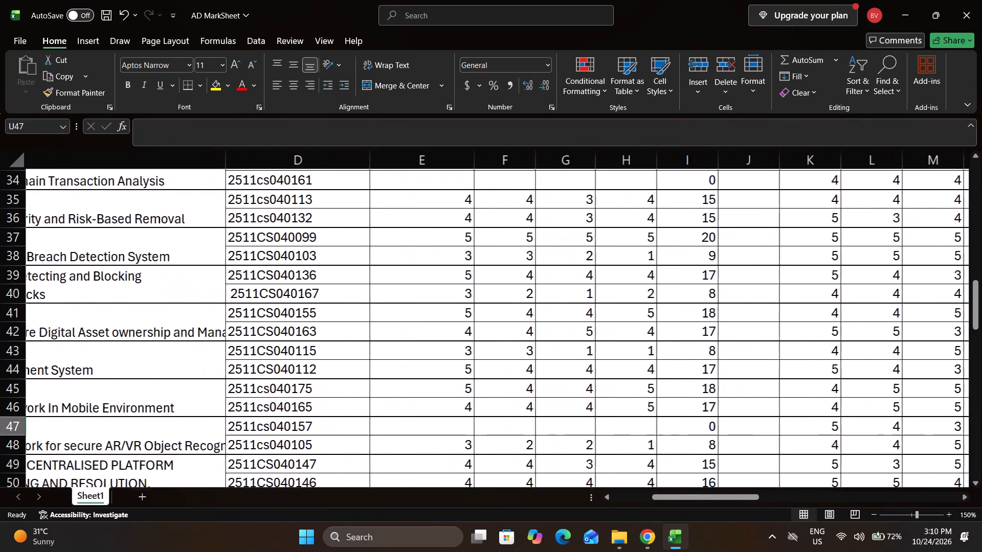
{"action": "scroll", "coordinate": [671, 424], "scroll_direction": "left", "scroll_amount": 1}
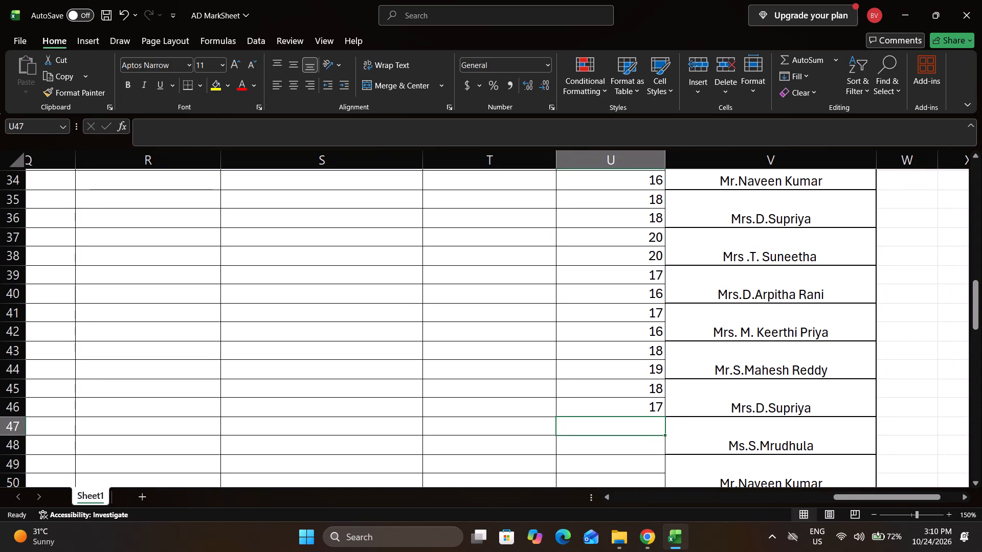
{"action": "scroll", "coordinate": [650, 425], "scroll_direction": "right", "scroll_amount": 5}
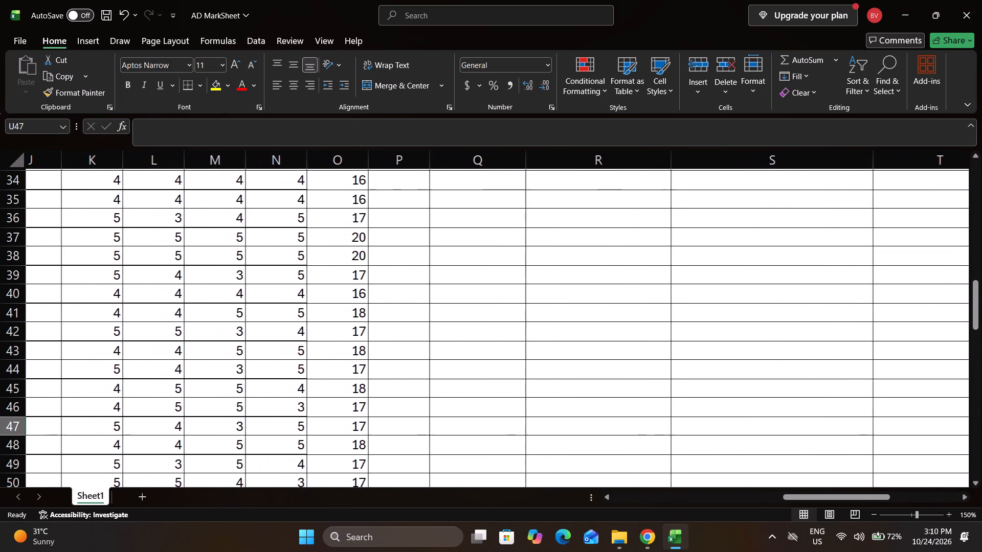
{"action": "scroll", "coordinate": [650, 425], "scroll_direction": "right", "scroll_amount": 2}
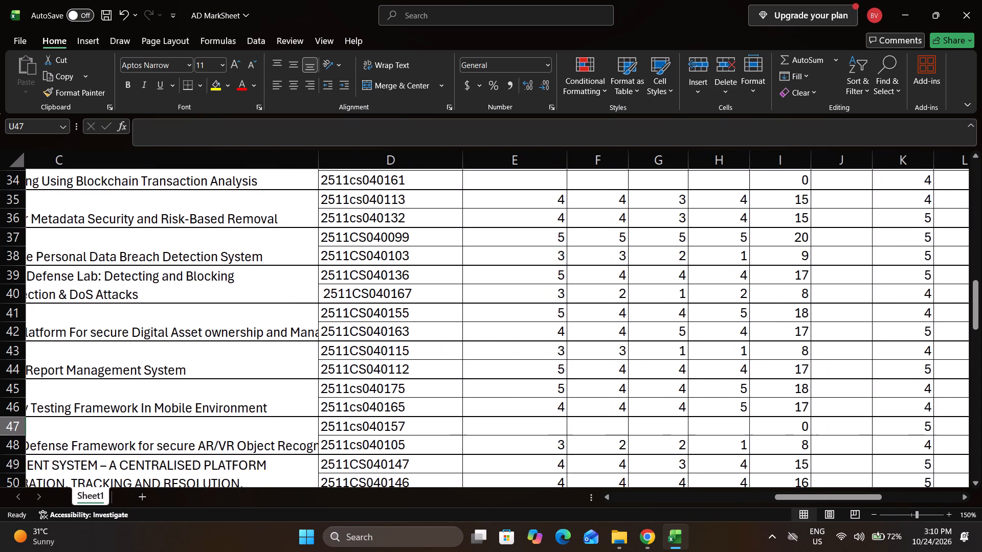
{"action": "scroll", "coordinate": [650, 425], "scroll_direction": "left", "scroll_amount": 4}
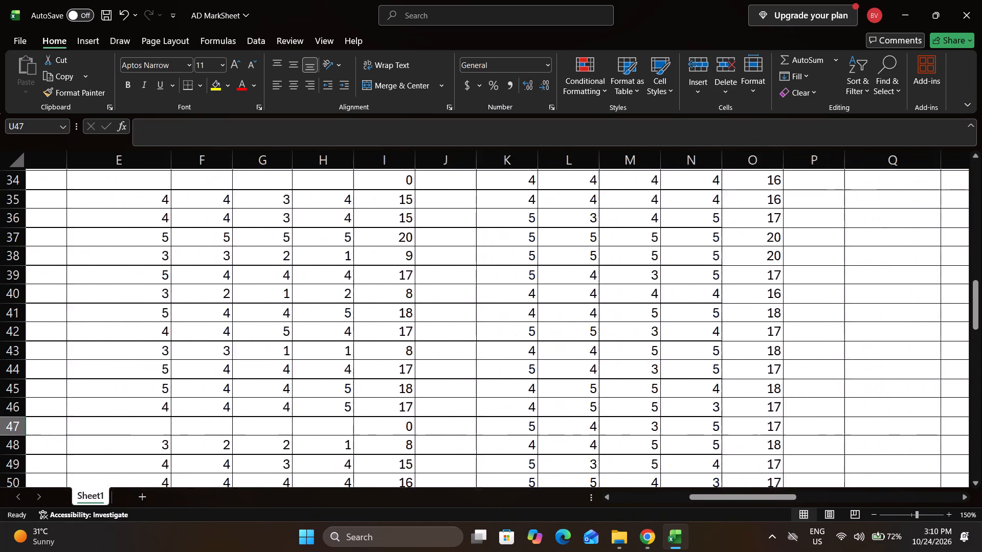
{"action": "scroll", "coordinate": [650, 425], "scroll_direction": "left", "scroll_amount": 2}
{"action": "scroll", "coordinate": [578, 413], "scroll_direction": "right", "scroll_amount": 1}
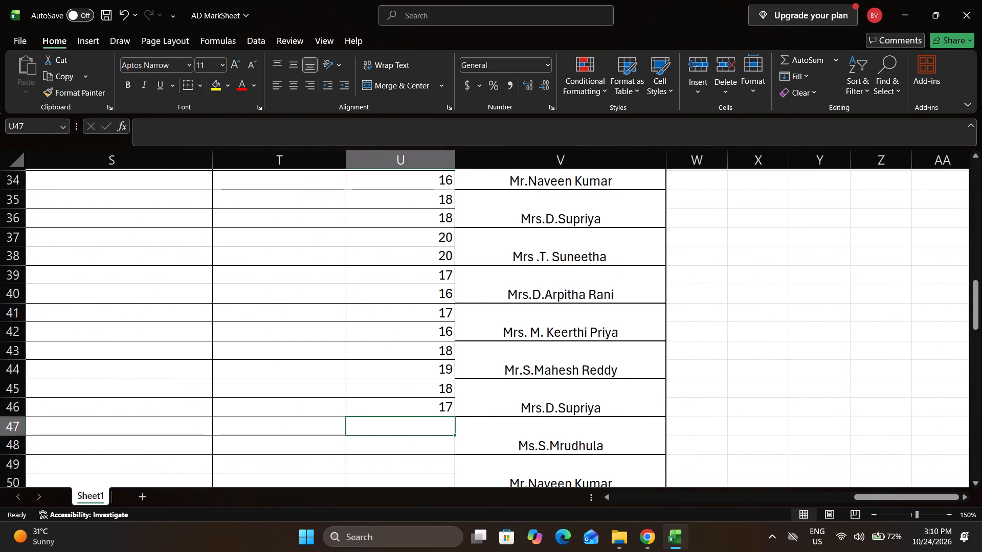
{"action": "double_click", "coordinate": [439, 424]}
{"action": "type", "text": "17"}
{"action": "key", "text": "Return"}
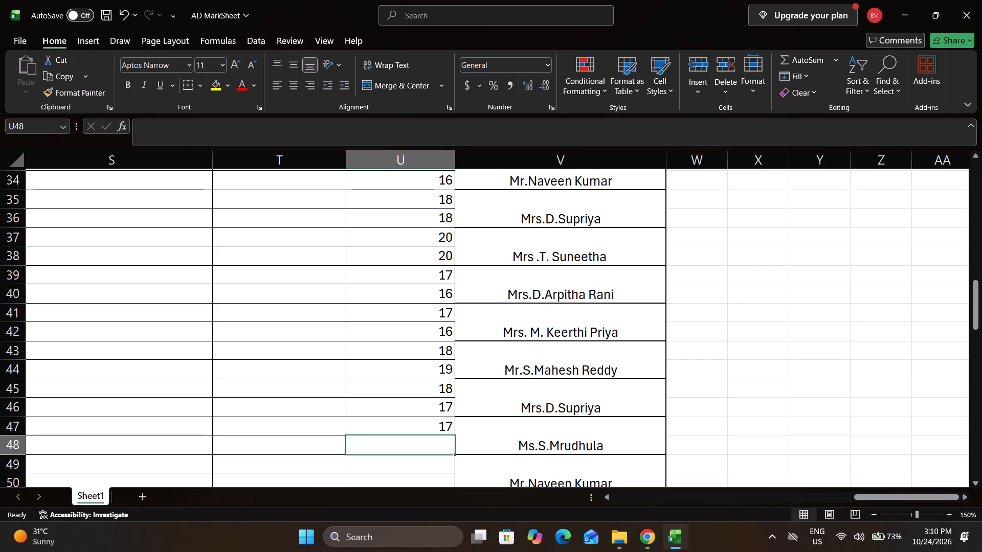
{"action": "type", "text": "17"}
{"action": "key", "text": "Return"}
Check the Smart Grievence Management System rows and enter their marks, 19 in U49 and 17 in U50.
{"action": "scroll", "coordinate": [439, 424], "scroll_direction": "right", "scroll_amount": 5}
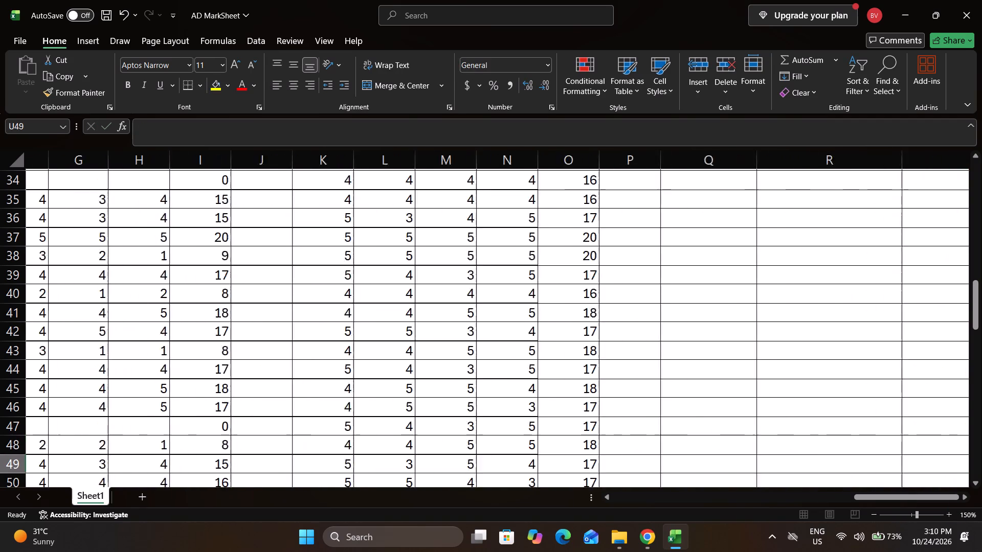
{"action": "scroll", "coordinate": [439, 424], "scroll_direction": "right", "scroll_amount": 1}
{"action": "scroll", "coordinate": [439, 424], "scroll_direction": "down", "scroll_amount": 1}
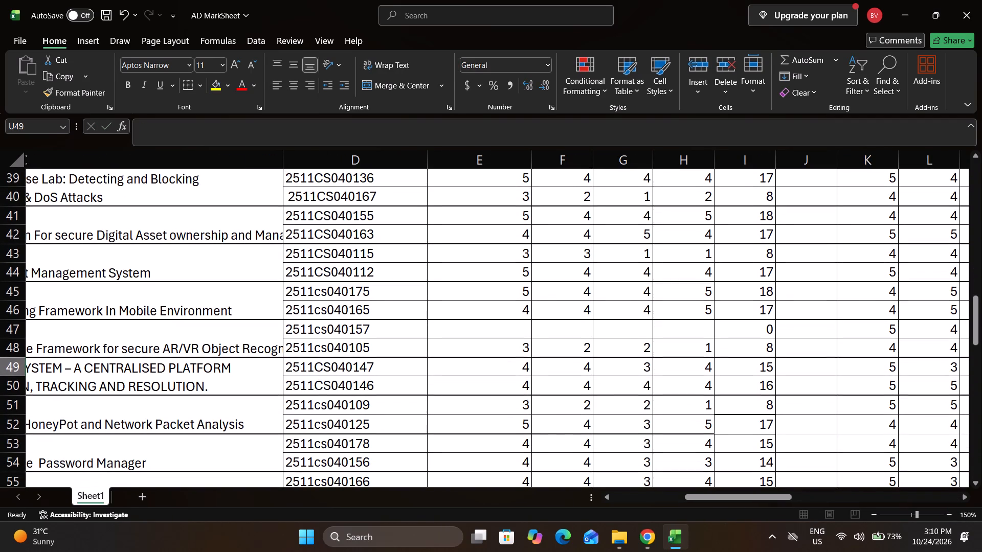
{"action": "scroll", "coordinate": [439, 424], "scroll_direction": "left", "scroll_amount": 1}
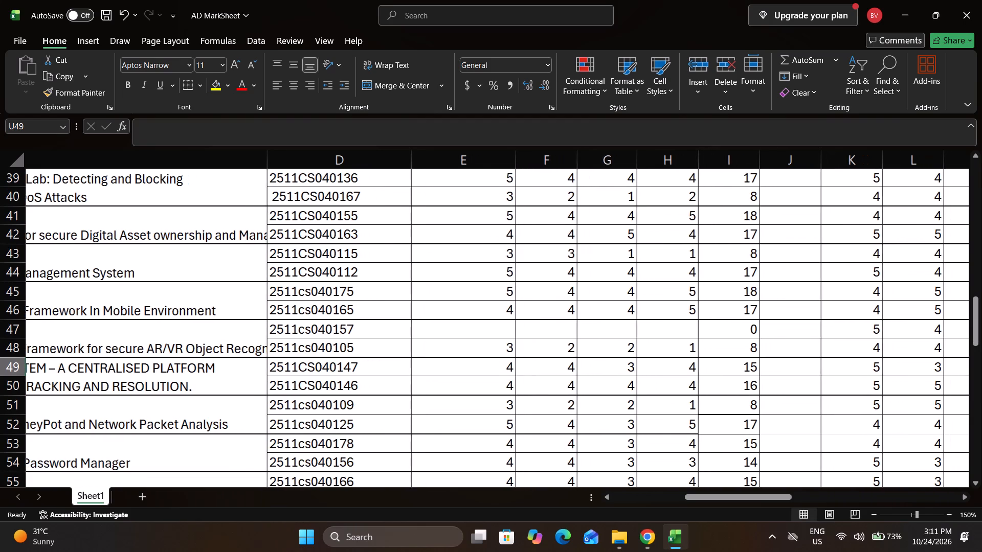
{"action": "scroll", "coordinate": [439, 424], "scroll_direction": "left", "scroll_amount": 2}
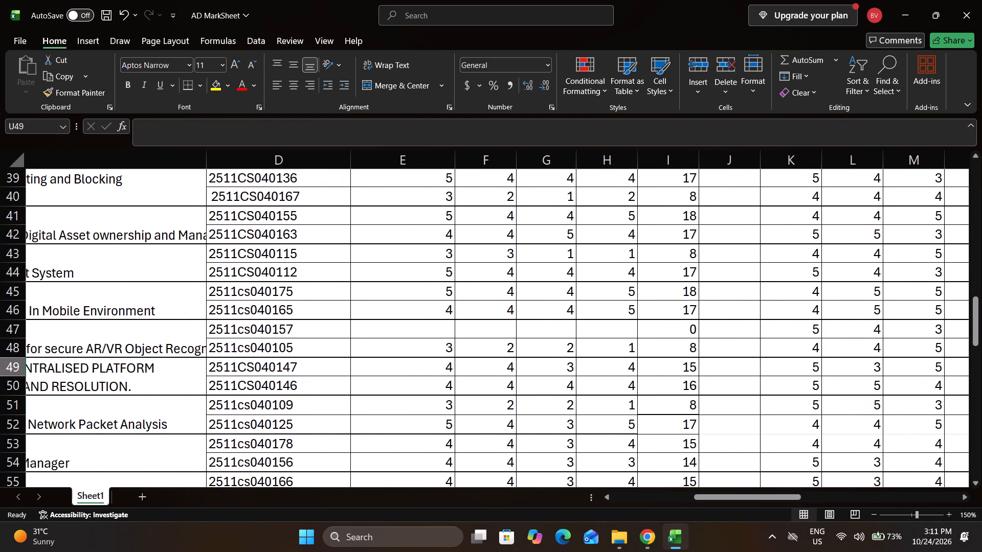
{"action": "scroll", "coordinate": [439, 424], "scroll_direction": "left", "scroll_amount": 3}
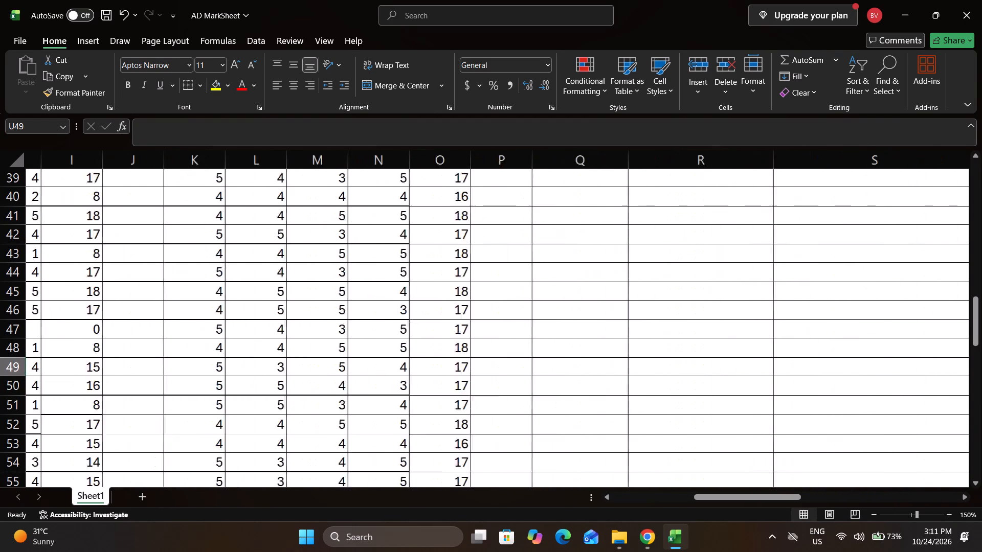
{"action": "scroll", "coordinate": [439, 424], "scroll_direction": "left", "scroll_amount": 2}
{"action": "scroll", "coordinate": [517, 417], "scroll_direction": "right", "scroll_amount": 1}
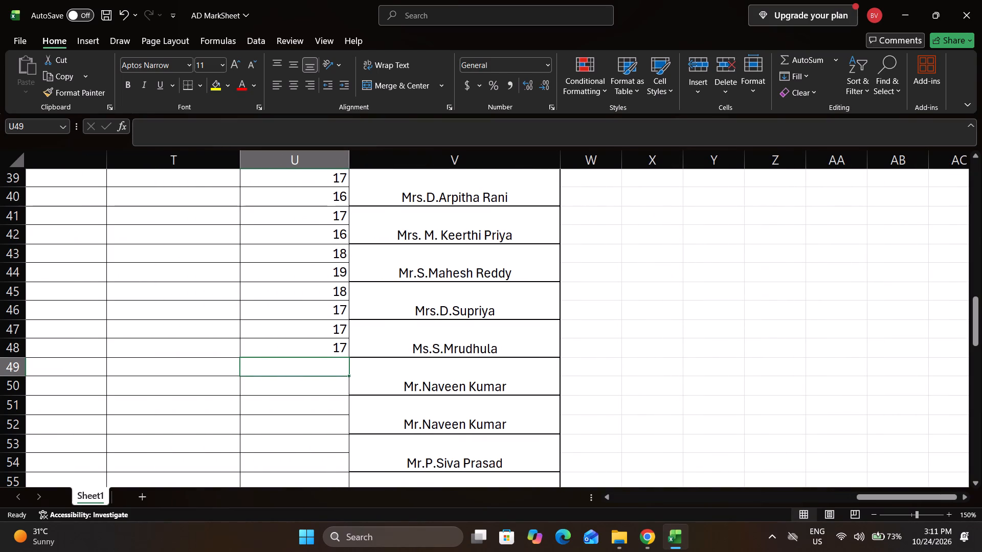
{"action": "double_click", "coordinate": [331, 366]}
{"action": "key", "text": "1"}
{"action": "key", "text": "Return"}
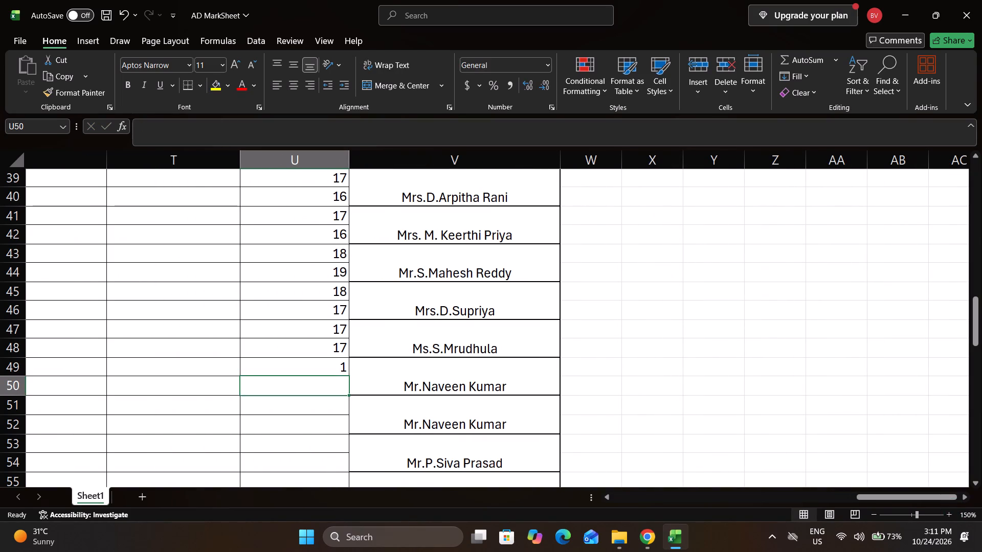
{"action": "key", "text": "Up"}
{"action": "key", "text": "Right"}
{"action": "key", "text": "Left"}
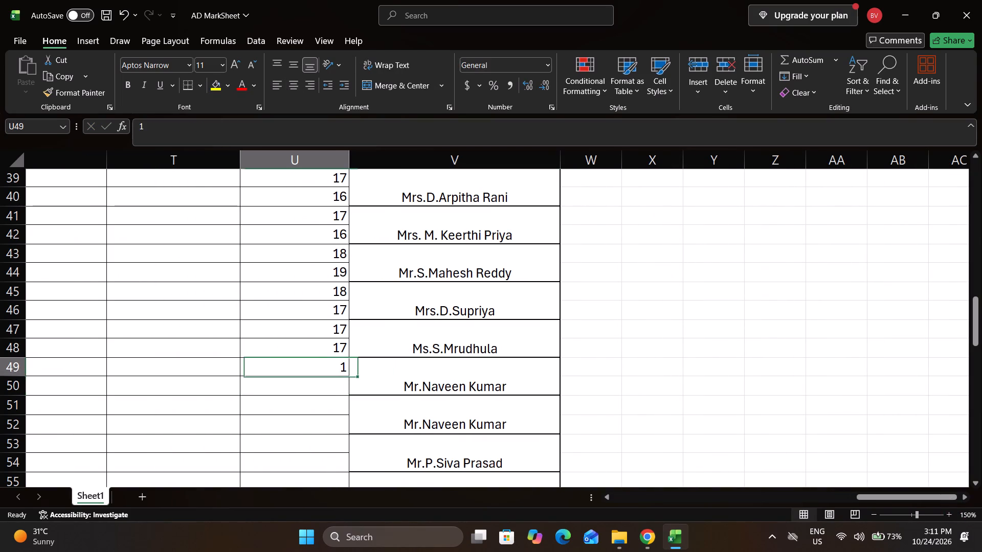
{"action": "key", "text": "BackSpace"}
{"action": "type", "text": "19"}
{"action": "key", "text": "Return"}
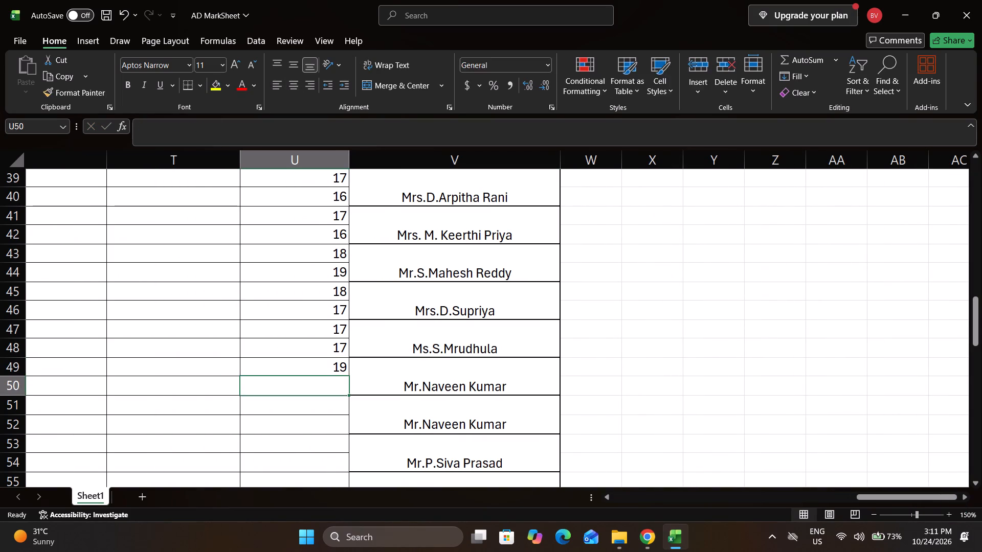
{"action": "type", "text": "17"}
{"action": "key", "text": "Return"}
Check the Iot Deception Network rows and enter a mark of 17 in both U51 and U52.
{"action": "scroll", "coordinate": [331, 366], "scroll_direction": "right", "scroll_amount": 6}
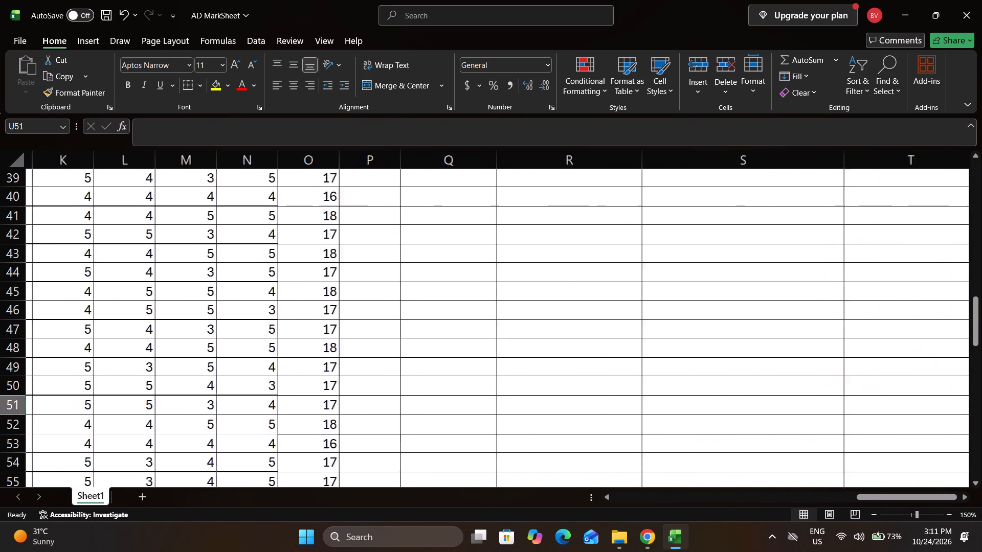
{"action": "scroll", "coordinate": [331, 366], "scroll_direction": "right", "scroll_amount": 4}
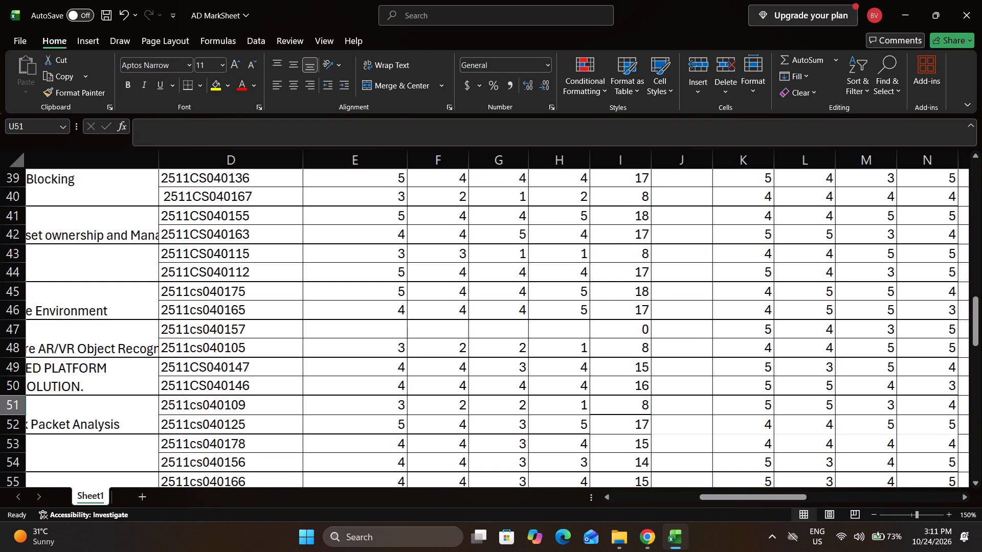
{"action": "scroll", "coordinate": [331, 366], "scroll_direction": "left", "scroll_amount": 4}
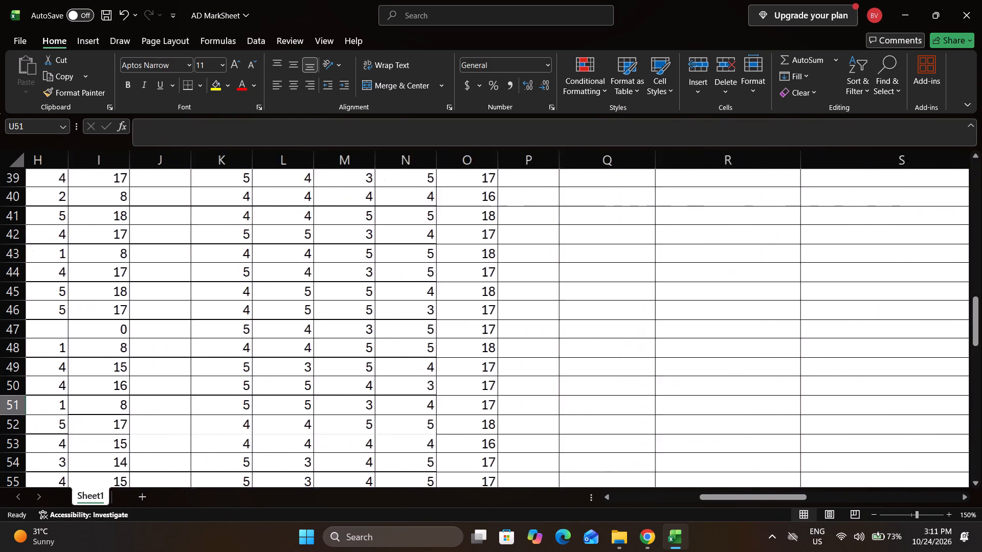
{"action": "scroll", "coordinate": [331, 366], "scroll_direction": "left", "scroll_amount": 1}
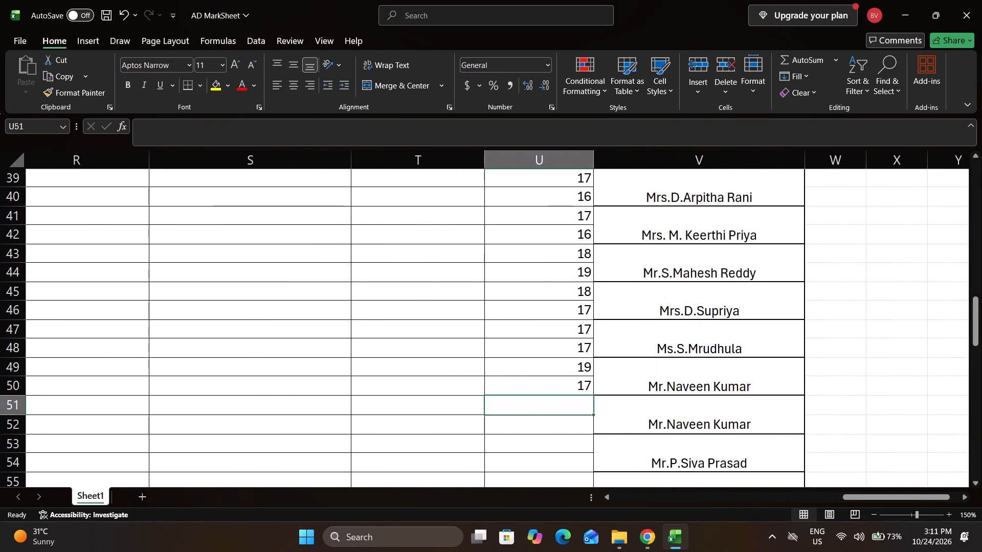
{"action": "double_click", "coordinate": [550, 407]}
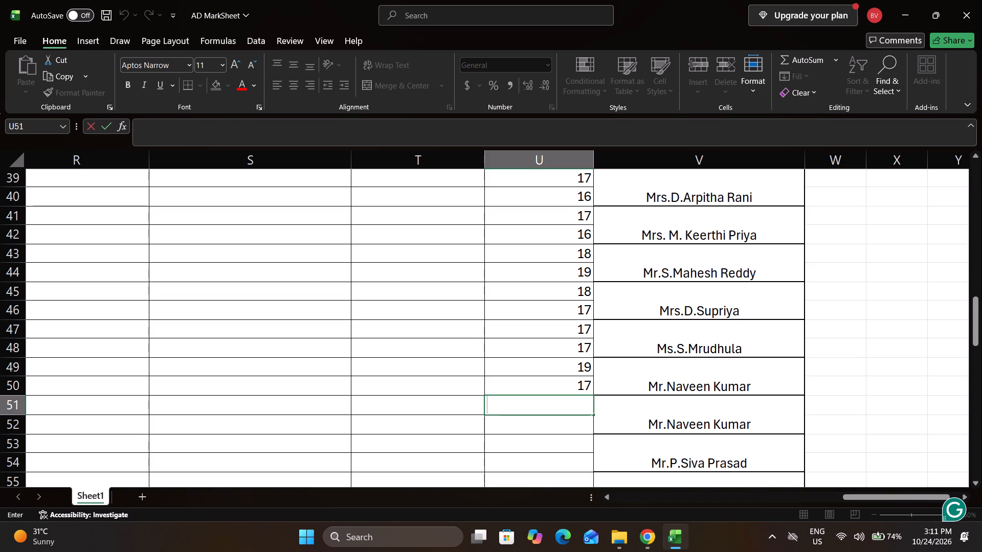
{"action": "type", "text": "17"}
{"action": "key", "text": "Return"}
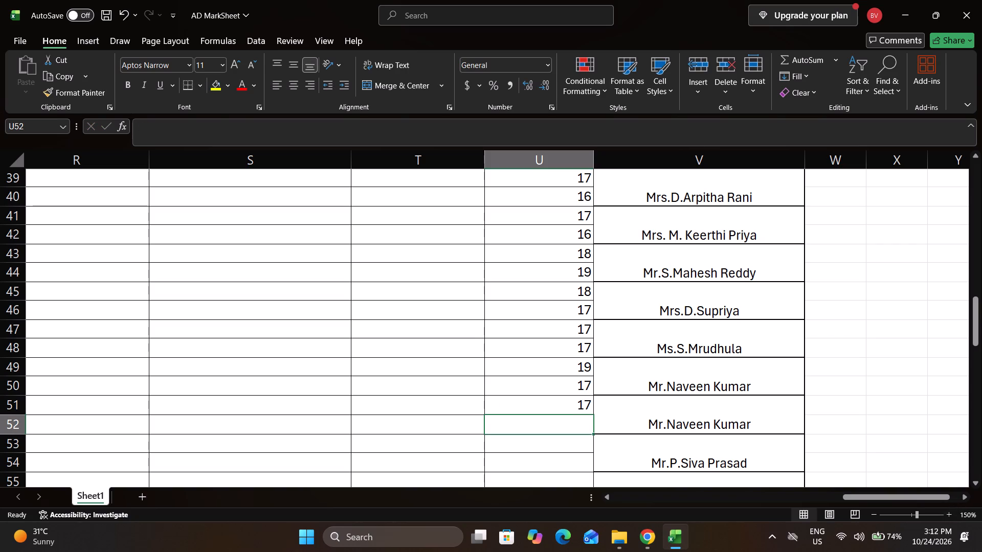
{"action": "type", "text": "17"}
{"action": "key", "text": "Return"}
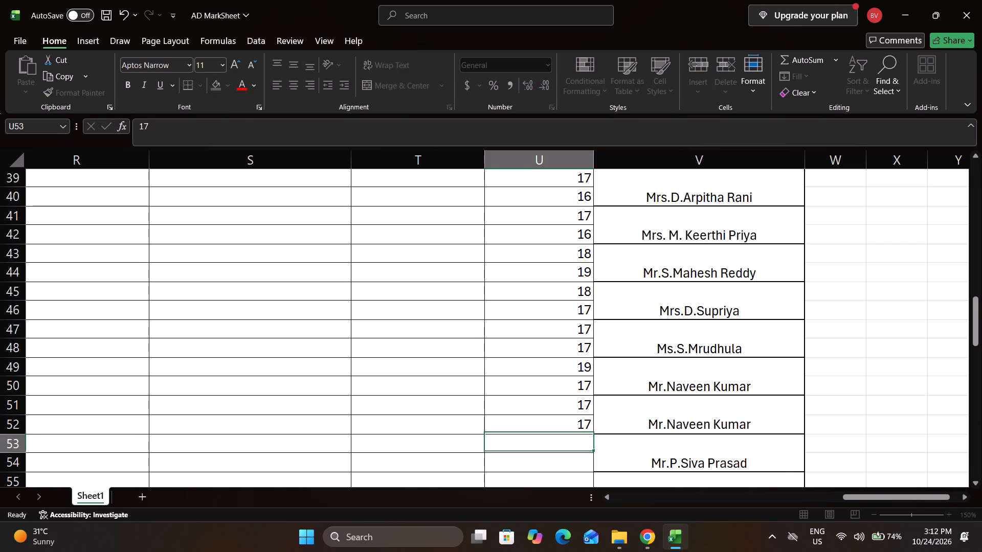
Check the Secure Zero Knowledge Password Manager rows and enter a mark of 17 in both U53 and U54.
{"action": "scroll", "coordinate": [550, 407], "scroll_direction": "right", "scroll_amount": 7}
{"action": "scroll", "coordinate": [550, 407], "scroll_direction": "down", "scroll_amount": 1}
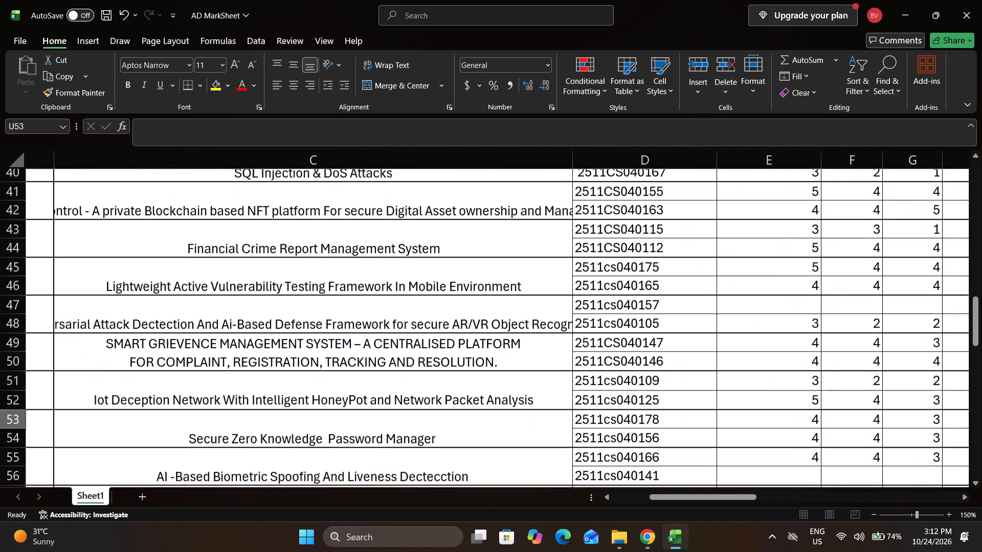
{"action": "scroll", "coordinate": [550, 407], "scroll_direction": "down", "scroll_amount": 1}
{"action": "scroll", "coordinate": [533, 408], "scroll_direction": "left", "scroll_amount": 1}
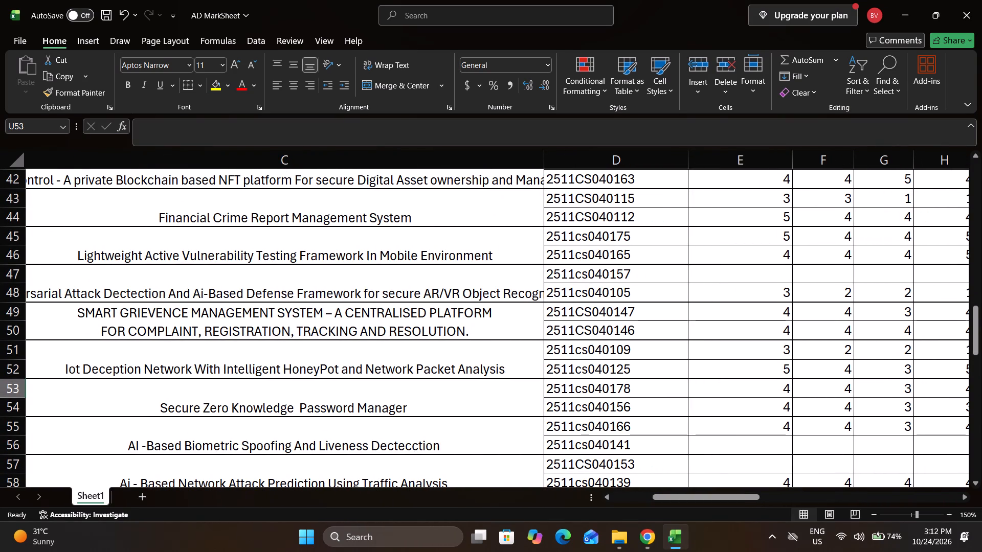
{"action": "scroll", "coordinate": [533, 408], "scroll_direction": "left", "scroll_amount": 3}
{"action": "scroll", "coordinate": [533, 408], "scroll_direction": "right", "scroll_amount": 1}
{"action": "scroll", "coordinate": [533, 408], "scroll_direction": "down", "scroll_amount": 2}
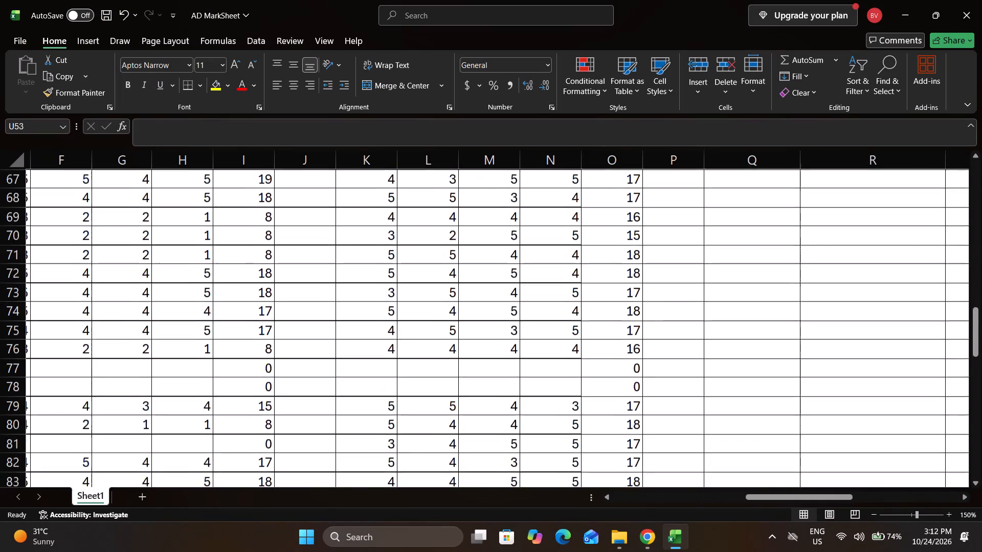
{"action": "scroll", "coordinate": [533, 408], "scroll_direction": "left", "scroll_amount": 3}
{"action": "scroll", "coordinate": [533, 408], "scroll_direction": "up", "scroll_amount": 2}
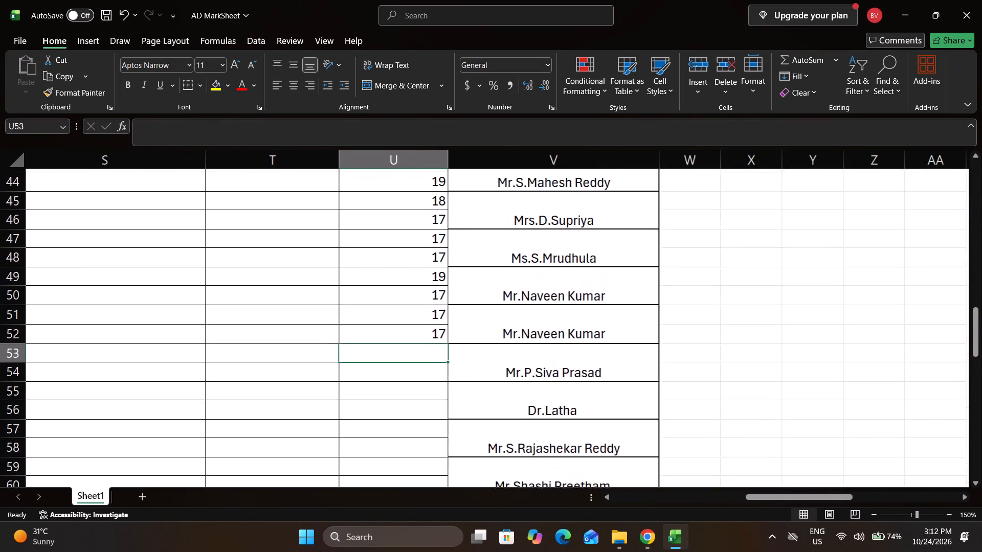
{"action": "scroll", "coordinate": [533, 408], "scroll_direction": "right", "scroll_amount": 1}
{"action": "double_click", "coordinate": [437, 361]}
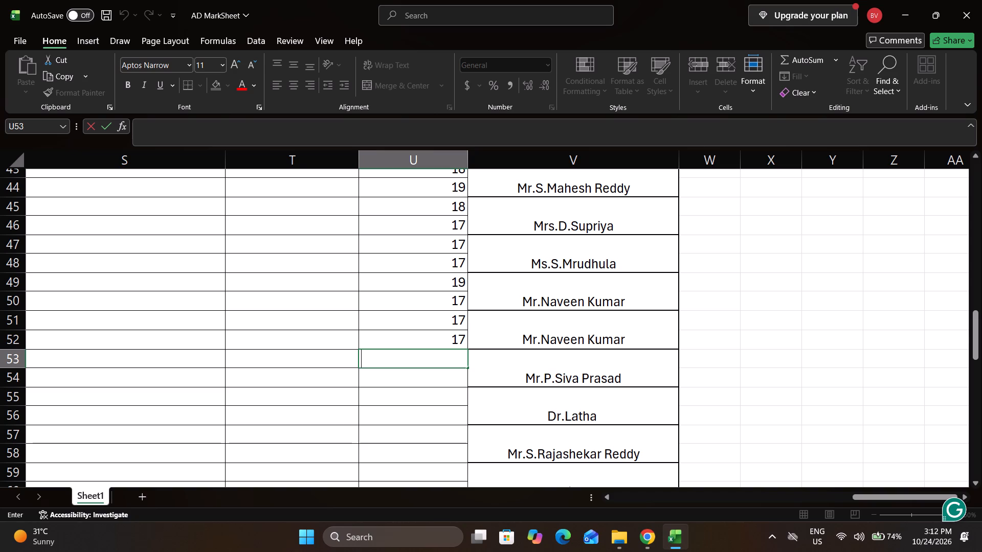
{"action": "type", "text": "17"}
{"action": "key", "text": "Return"}
{"action": "type", "text": "17"}
{"action": "key", "text": "Return"}
Check the AI-Based Biometric Spoofing And Liveness Detection rows and enter 17 in U55 and AB in U56.
{"action": "scroll", "coordinate": [437, 361], "scroll_direction": "right", "scroll_amount": 4}
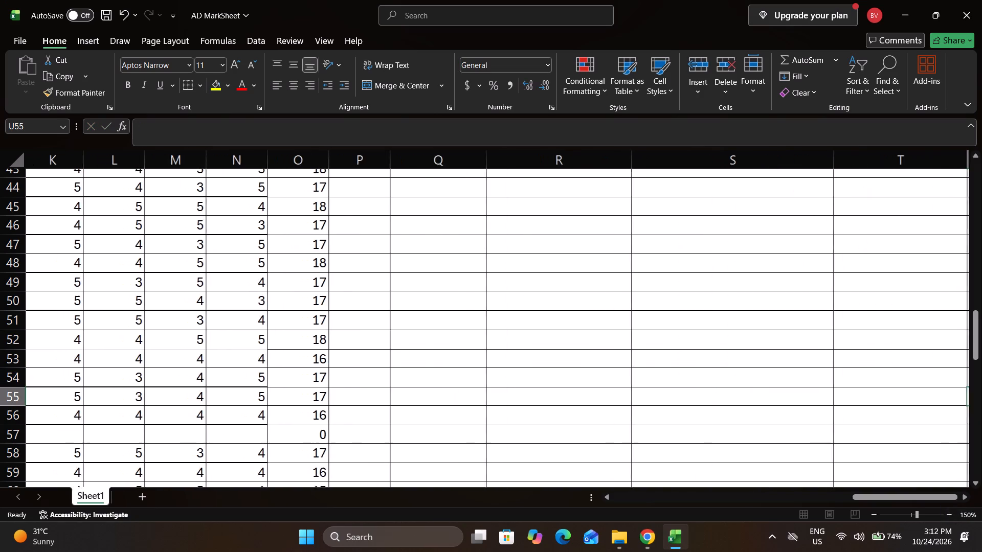
{"action": "scroll", "coordinate": [437, 361], "scroll_direction": "right", "scroll_amount": 4}
{"action": "scroll", "coordinate": [437, 361], "scroll_direction": "left", "scroll_amount": 2}
{"action": "scroll", "coordinate": [437, 361], "scroll_direction": "down", "scroll_amount": 1}
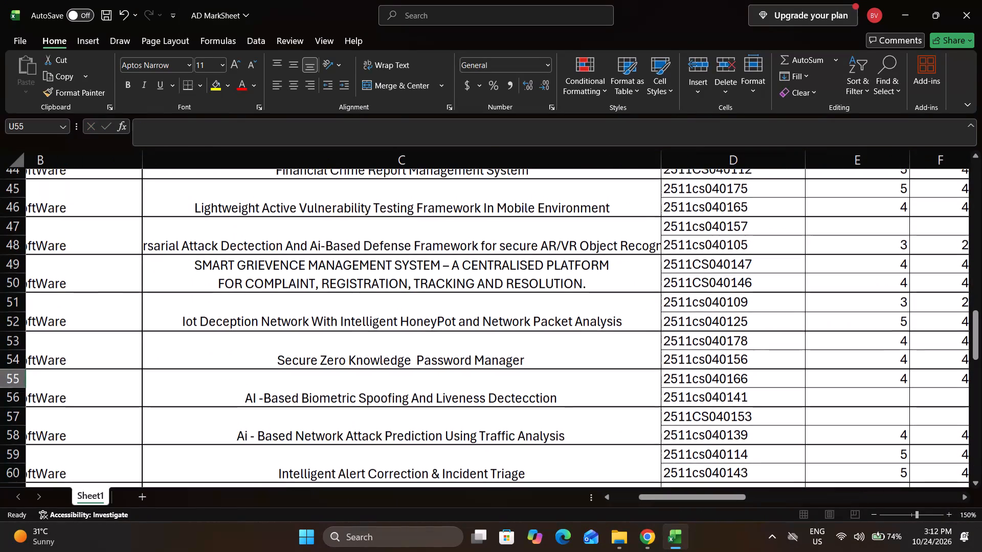
{"action": "scroll", "coordinate": [387, 376], "scroll_direction": "left", "scroll_amount": 2}
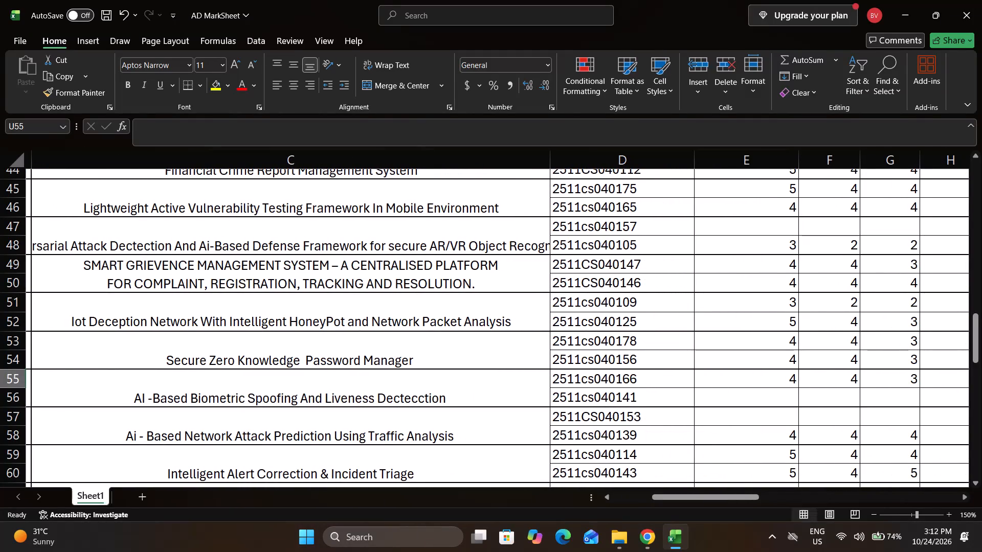
{"action": "scroll", "coordinate": [418, 439], "scroll_direction": "left", "scroll_amount": 1}
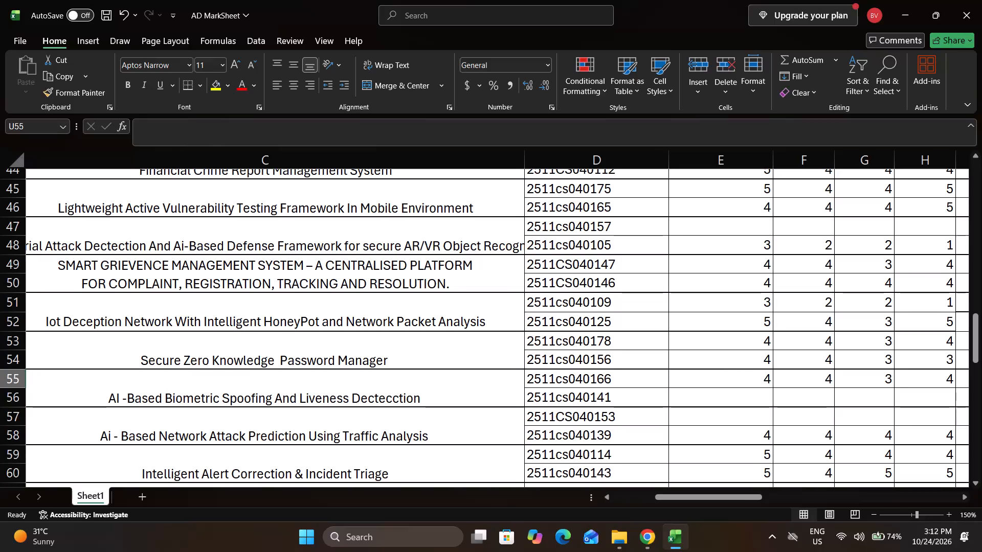
{"action": "scroll", "coordinate": [418, 439], "scroll_direction": "left", "scroll_amount": 1}
{"action": "scroll", "coordinate": [418, 439], "scroll_direction": "right", "scroll_amount": 1}
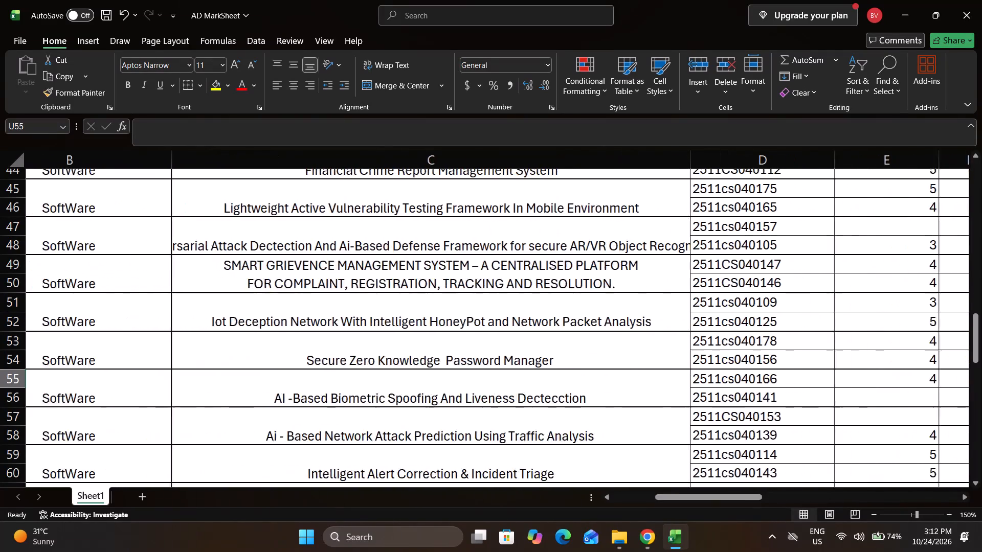
{"action": "scroll", "coordinate": [418, 439], "scroll_direction": "left", "scroll_amount": 2}
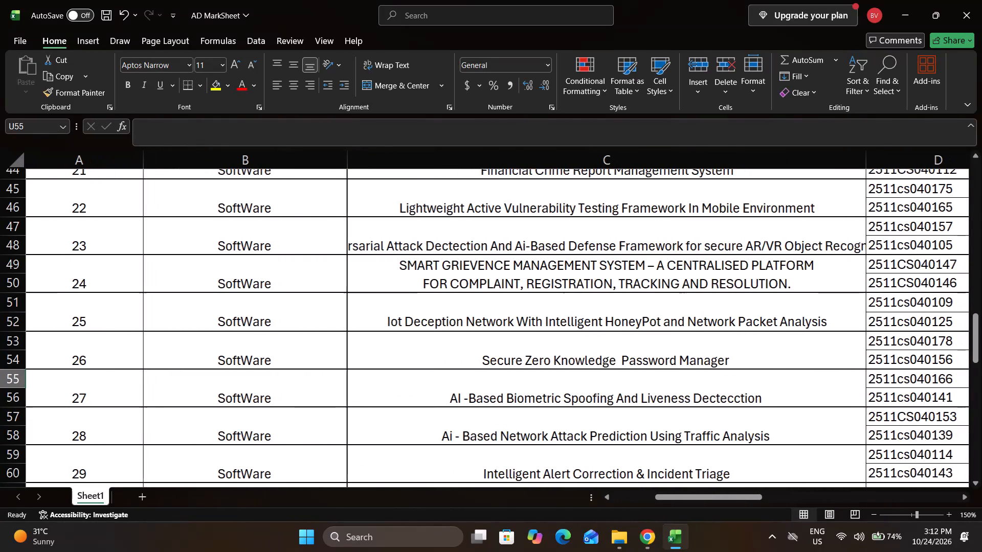
{"action": "scroll", "coordinate": [418, 439], "scroll_direction": "left", "scroll_amount": 3}
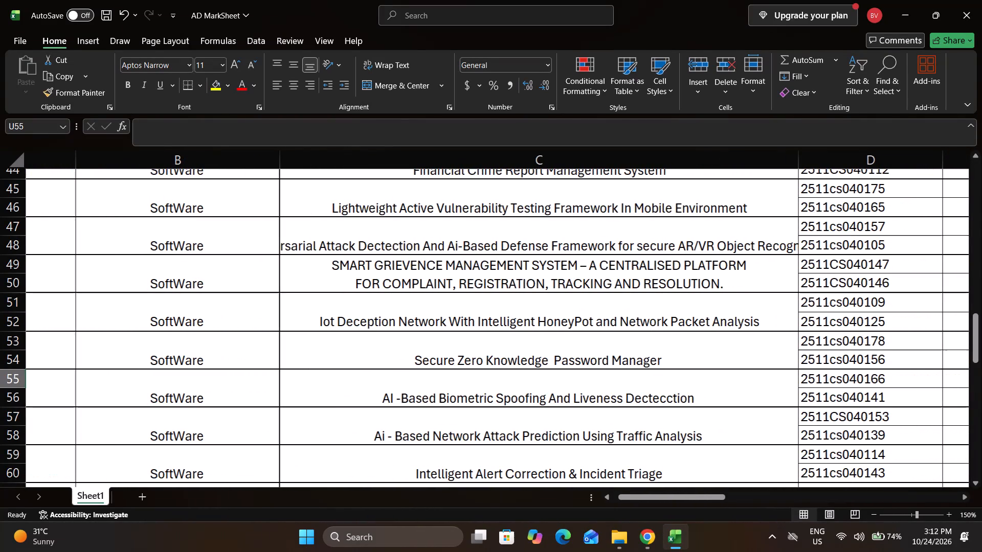
{"action": "scroll", "coordinate": [418, 439], "scroll_direction": "left", "scroll_amount": 5}
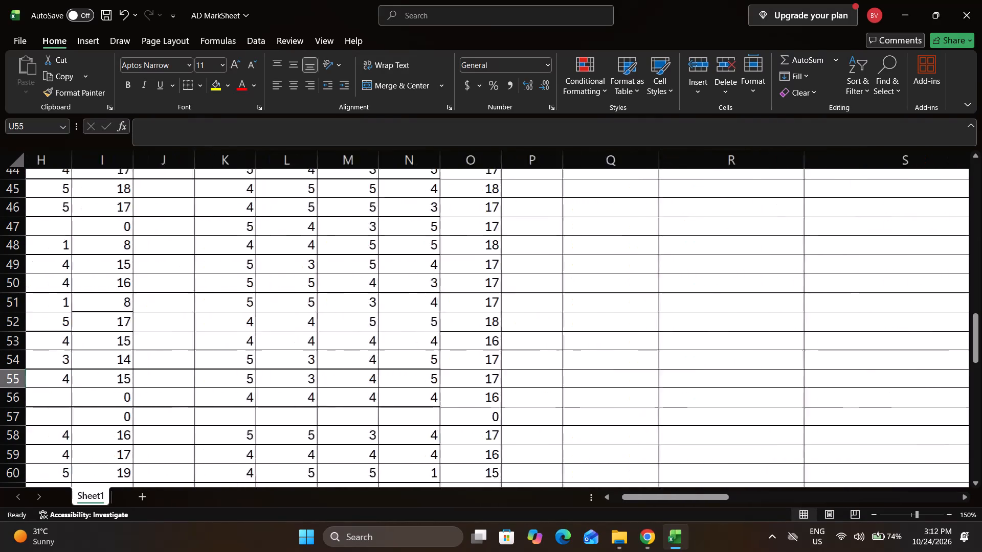
{"action": "scroll", "coordinate": [418, 439], "scroll_direction": "left", "scroll_amount": 1}
{"action": "scroll", "coordinate": [418, 439], "scroll_direction": "right", "scroll_amount": 3}
{"action": "scroll", "coordinate": [418, 439], "scroll_direction": "left", "scroll_amount": 1}
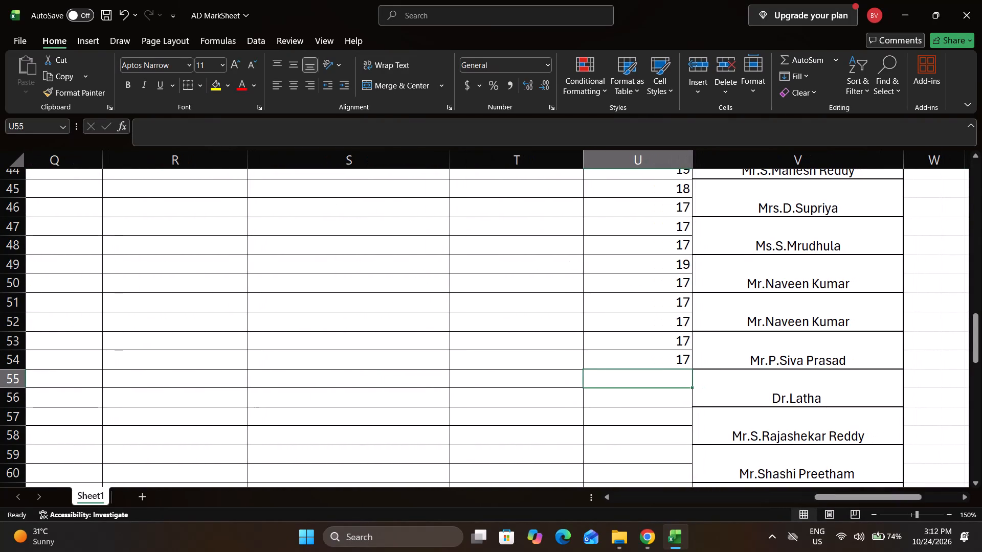
{"action": "double_click", "coordinate": [646, 381]}
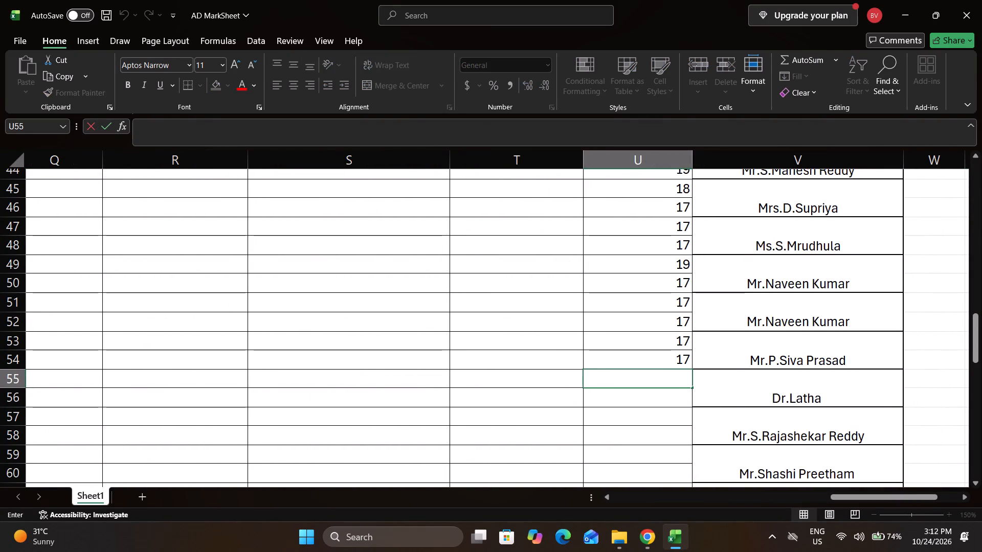
{"action": "type", "text": "17"}
{"action": "key", "text": "Return"}
{"action": "type", "text": "AB"}
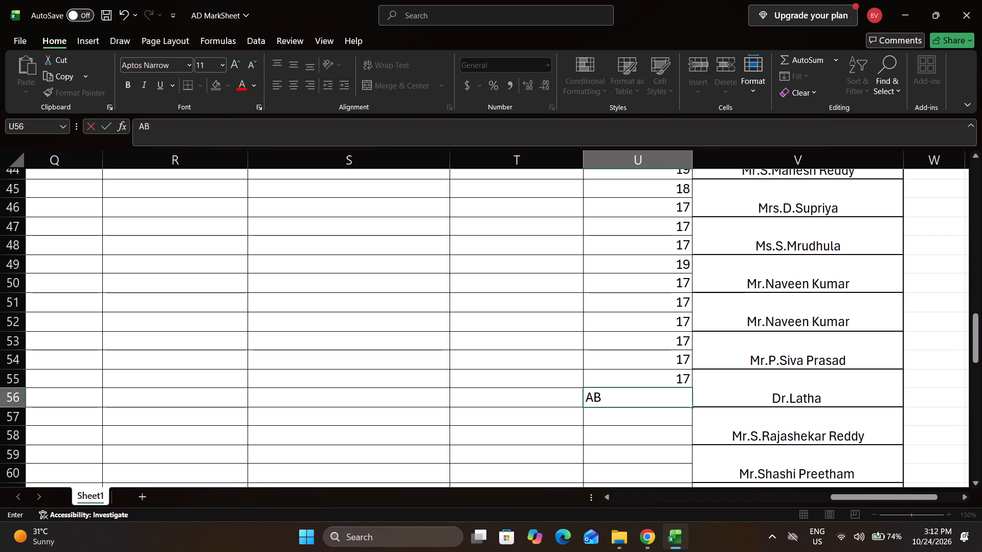
{"action": "key", "text": "Return"}
Check the Ai-Based Network Attack Prediction Using Traffic Analysis rows and enter AB in both U57 and U58.
{"action": "scroll", "coordinate": [646, 381], "scroll_direction": "right", "scroll_amount": 5}
{"action": "scroll", "coordinate": [646, 381], "scroll_direction": "left", "scroll_amount": 6}
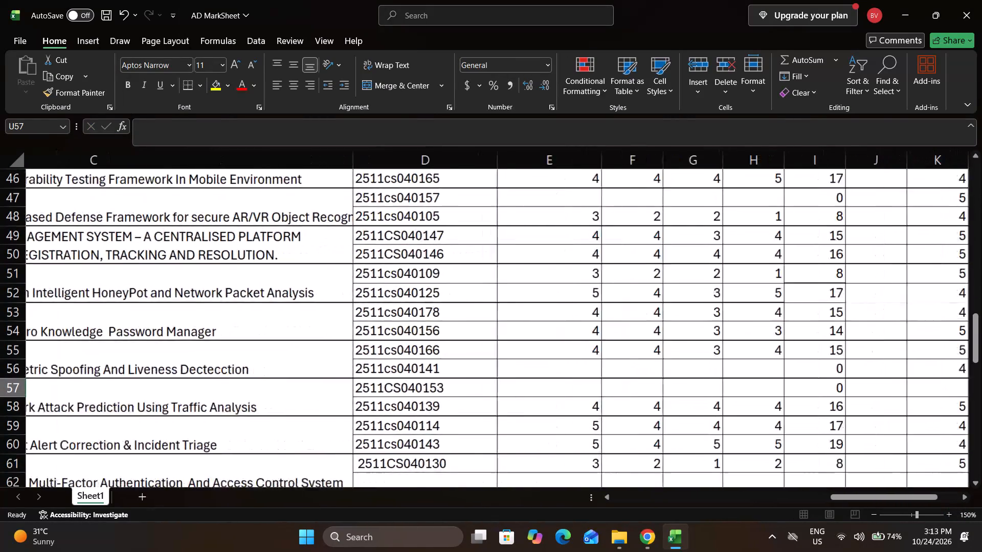
{"action": "scroll", "coordinate": [646, 381], "scroll_direction": "right", "scroll_amount": 1}
{"action": "scroll", "coordinate": [721, 392], "scroll_direction": "left", "scroll_amount": 4}
{"action": "scroll", "coordinate": [721, 392], "scroll_direction": "right", "scroll_amount": 1}
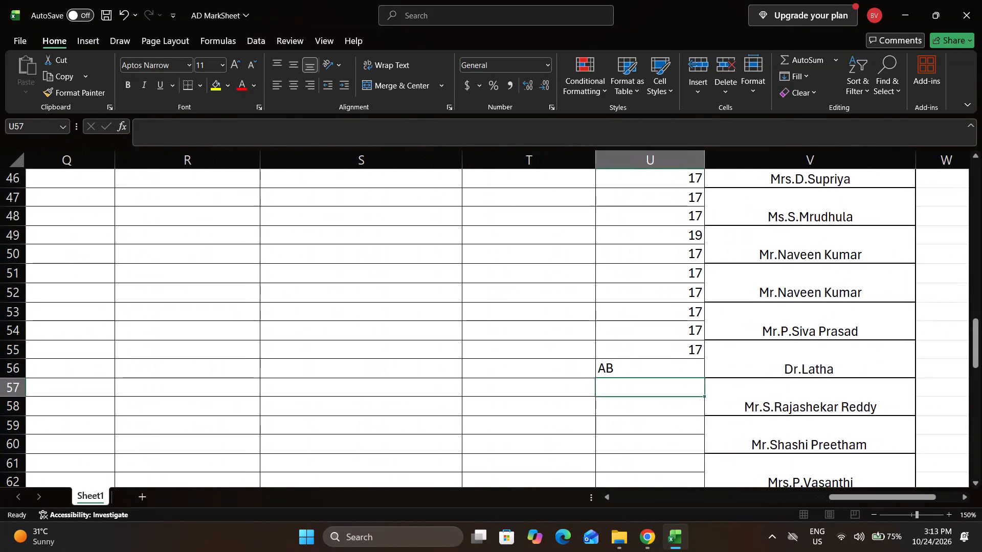
{"action": "double_click", "coordinate": [655, 391]}
{"action": "type", "text": "AB]"}
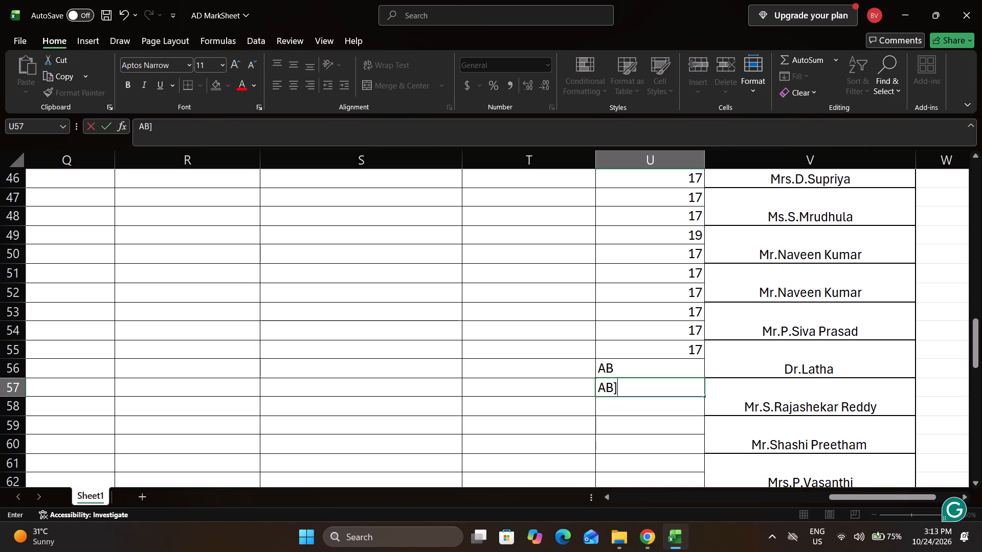
{"action": "key", "text": "BackSpace"}
{"action": "key", "text": "Return"}
{"action": "type", "text": "AB"}
{"action": "key", "text": "Return"}
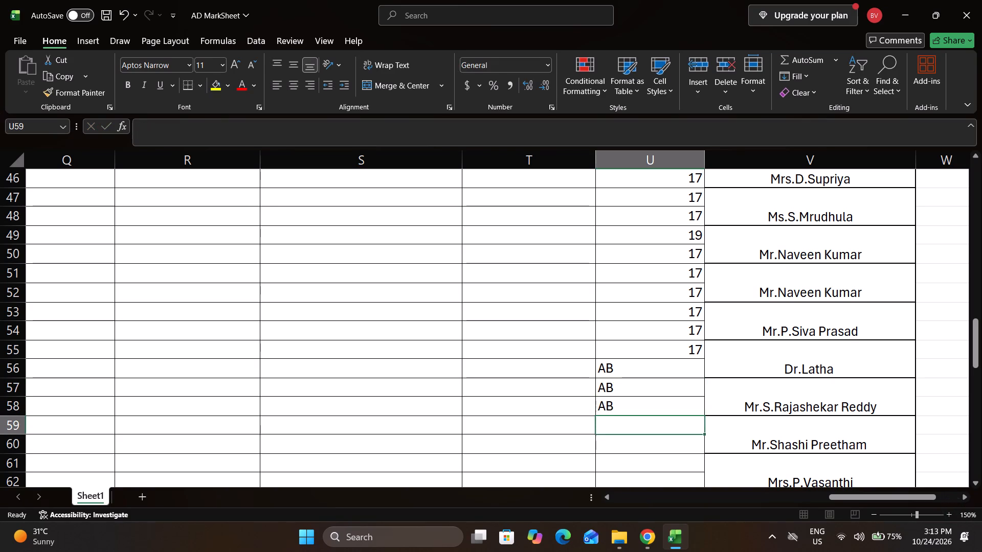
Check the Intelligent Alert Correction & Incident Triage rows and enter their marks, 17 in U59 and 16 in U60.
{"action": "scroll", "coordinate": [655, 391], "scroll_direction": "right", "scroll_amount": 4}
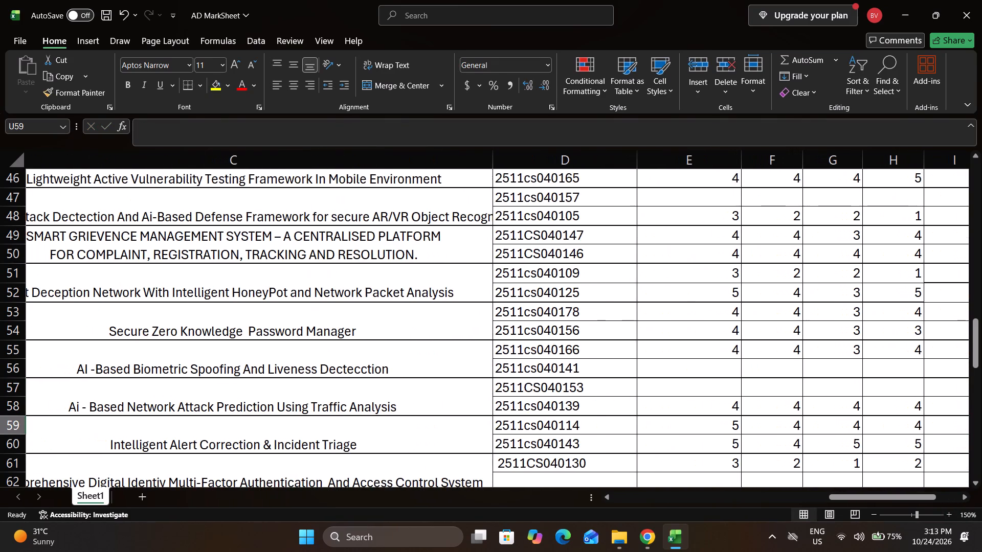
{"action": "scroll", "coordinate": [655, 391], "scroll_direction": "down", "scroll_amount": 1}
{"action": "scroll", "coordinate": [655, 391], "scroll_direction": "left", "scroll_amount": 2}
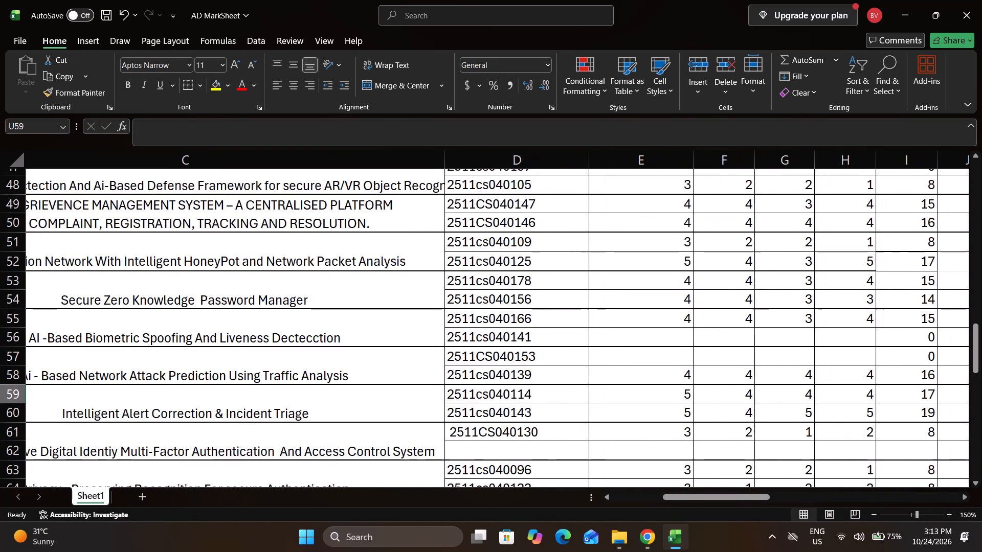
{"action": "scroll", "coordinate": [655, 391], "scroll_direction": "left", "scroll_amount": 1}
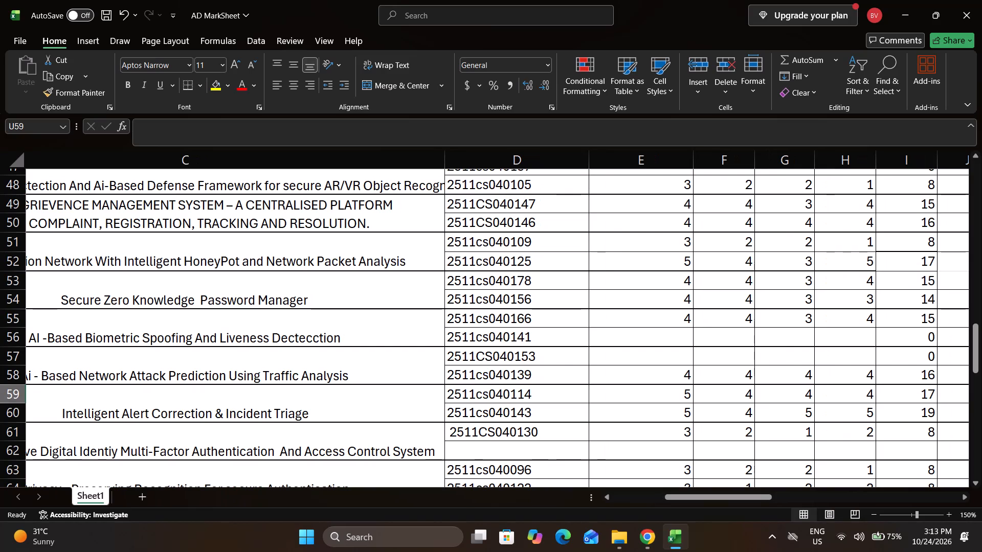
{"action": "scroll", "coordinate": [655, 391], "scroll_direction": "left", "scroll_amount": 3}
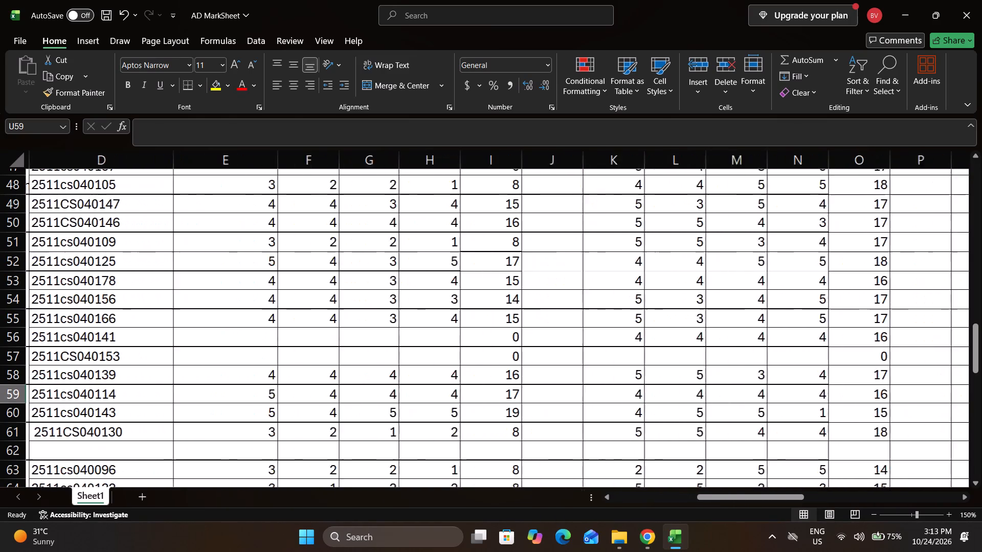
{"action": "scroll", "coordinate": [655, 391], "scroll_direction": "left", "scroll_amount": 2}
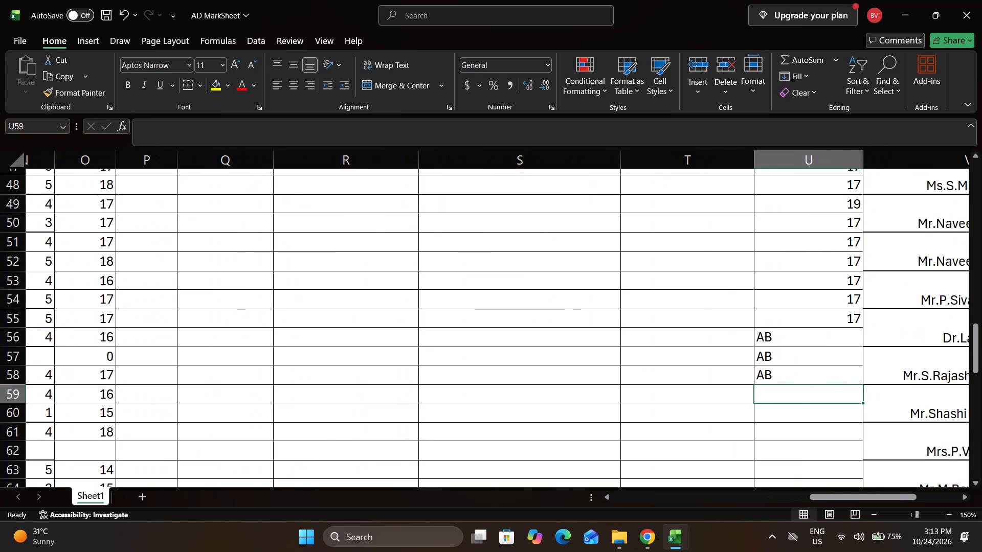
{"action": "double_click", "coordinate": [793, 392]}
{"action": "type", "text": "17"}
{"action": "key", "text": "Return"}
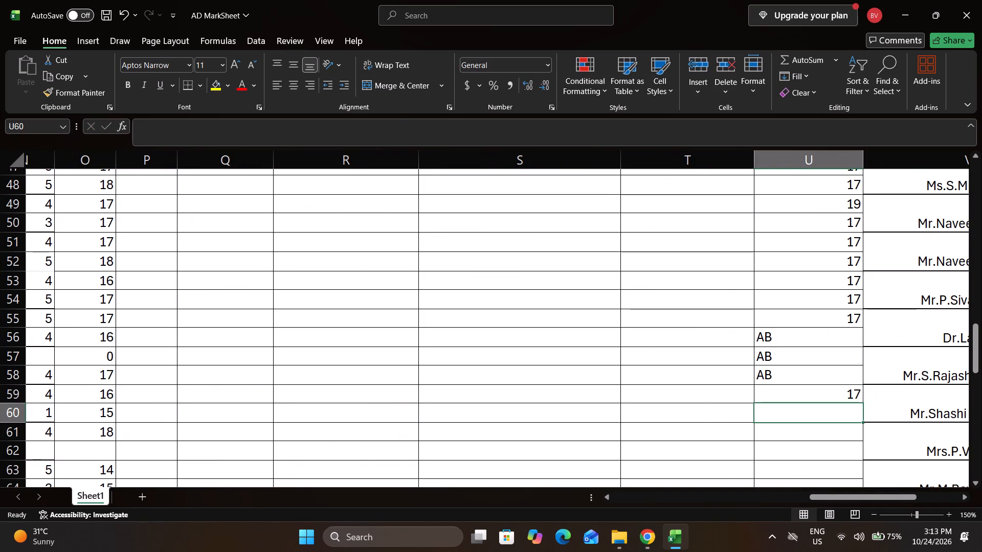
{"action": "type", "text": "16"}
{"action": "key", "text": "Return"}
Check the Multi-Factor Authentication And Access Control System row and enter a mark of 17 in U61.
{"action": "scroll", "coordinate": [793, 392], "scroll_direction": "right", "scroll_amount": 2}
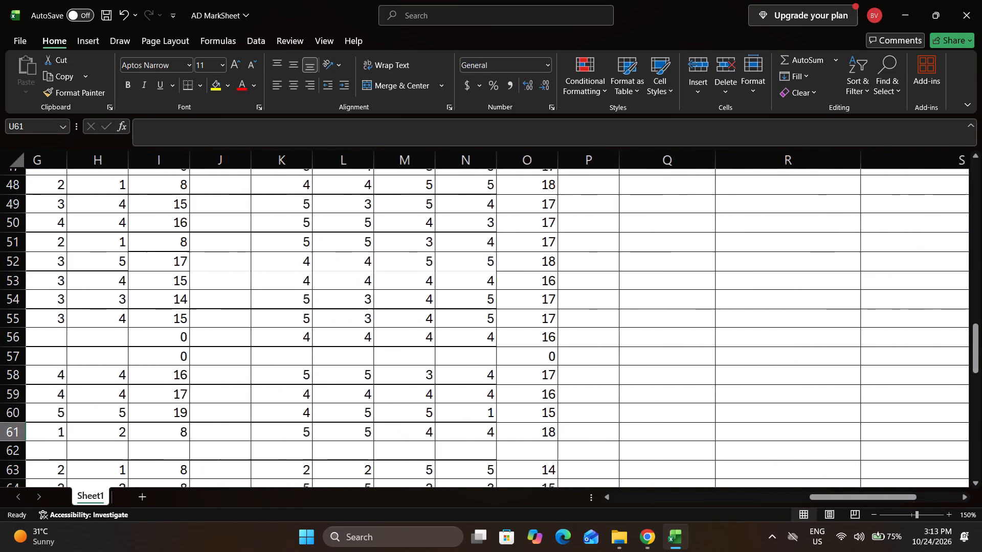
{"action": "scroll", "coordinate": [793, 392], "scroll_direction": "right", "scroll_amount": 4}
{"action": "scroll", "coordinate": [762, 394], "scroll_direction": "left", "scroll_amount": 1}
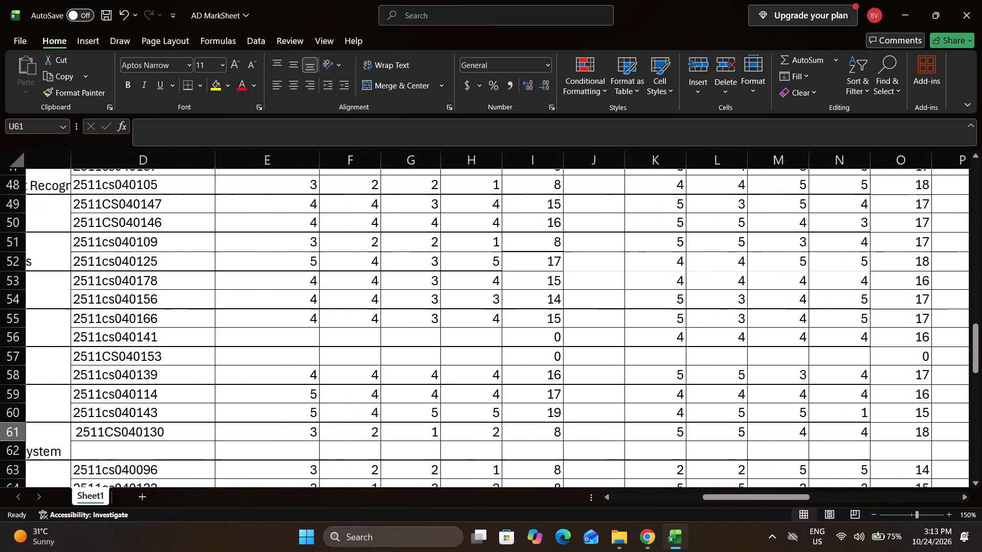
{"action": "scroll", "coordinate": [762, 394], "scroll_direction": "left", "scroll_amount": 1}
{"action": "scroll", "coordinate": [699, 409], "scroll_direction": "left", "scroll_amount": 1}
{"action": "scroll", "coordinate": [819, 434], "scroll_direction": "left", "scroll_amount": 1}
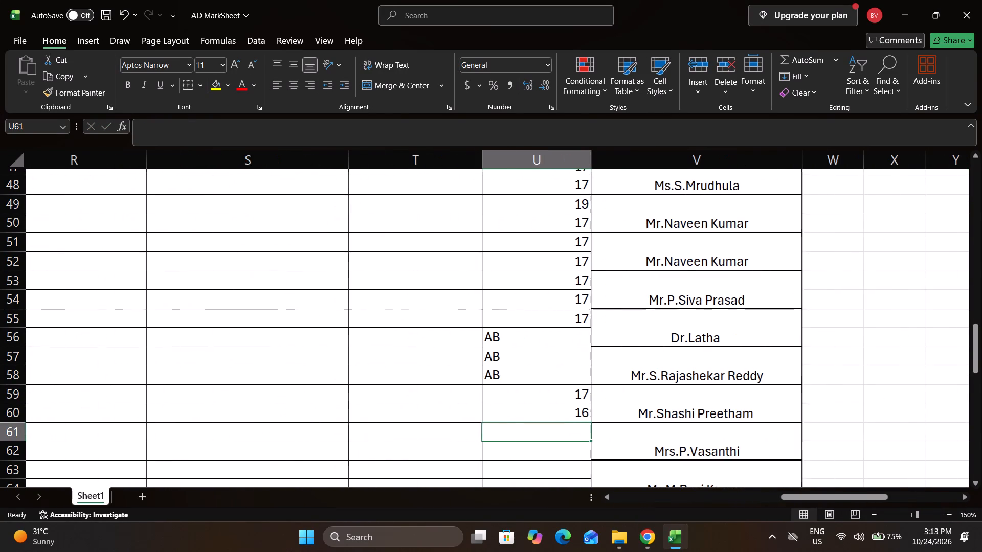
{"action": "double_click", "coordinate": [576, 433]}
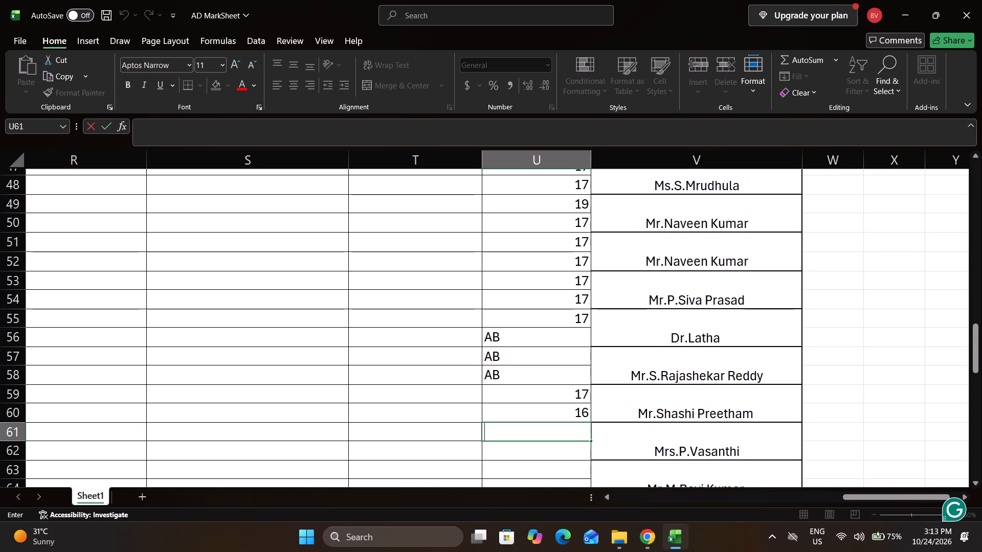
{"action": "type", "text": "17"}
{"action": "key", "text": "Return"}
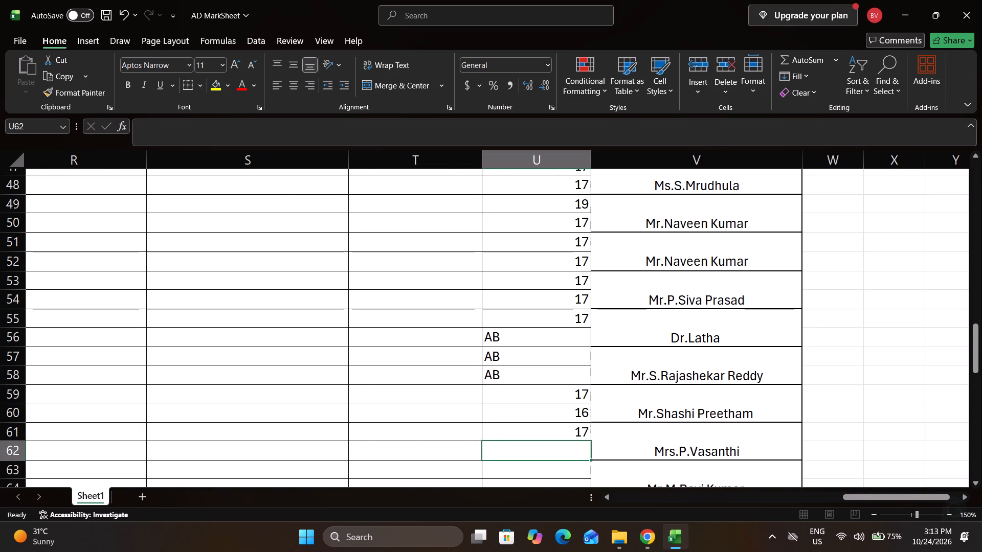
Check the Privacy-Preserving Recognition For Secure Authentication rows and enter Ab in U63 and AB in U64.
{"action": "scroll", "coordinate": [576, 433], "scroll_direction": "down", "scroll_amount": 1}
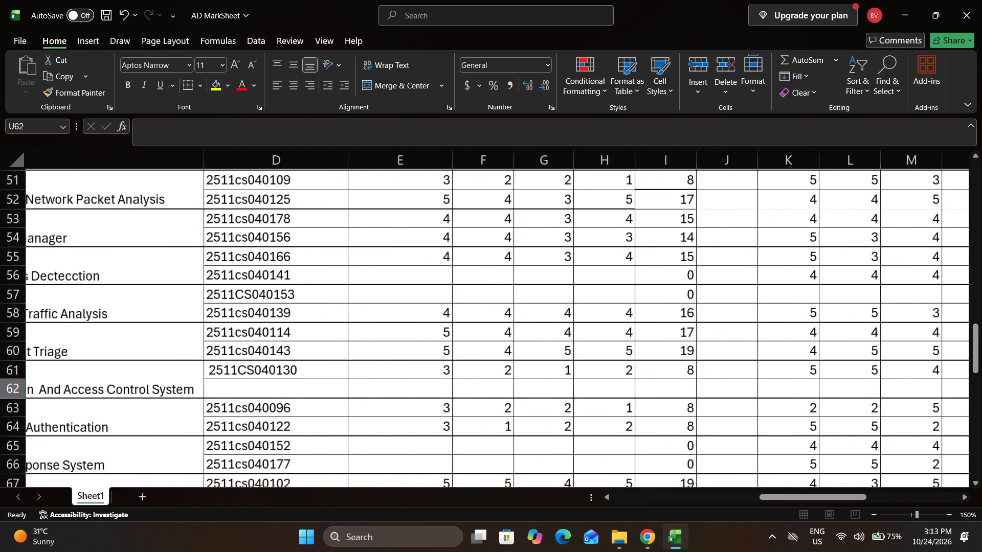
{"action": "scroll", "coordinate": [576, 433], "scroll_direction": "down", "scroll_amount": 1}
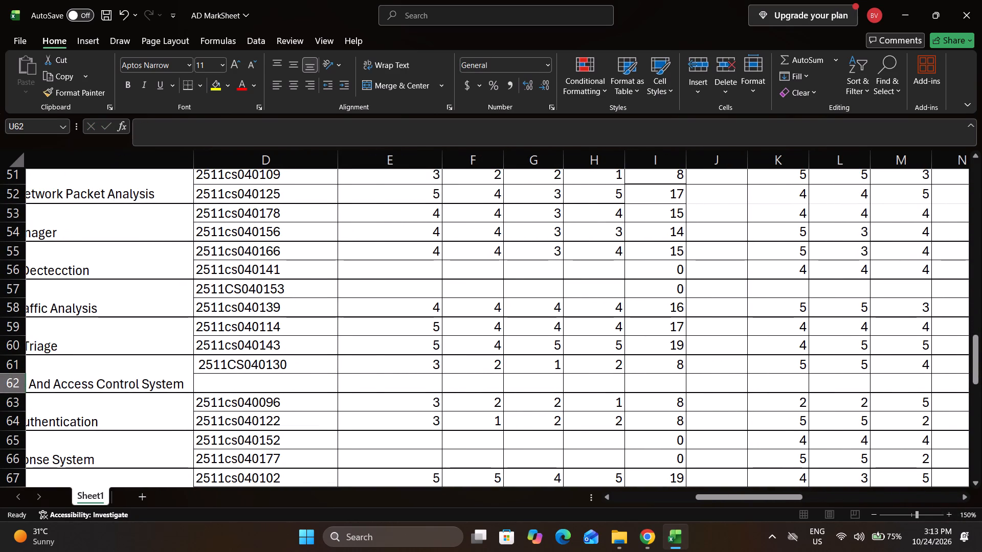
{"action": "scroll", "coordinate": [534, 430], "scroll_direction": "left", "scroll_amount": 3}
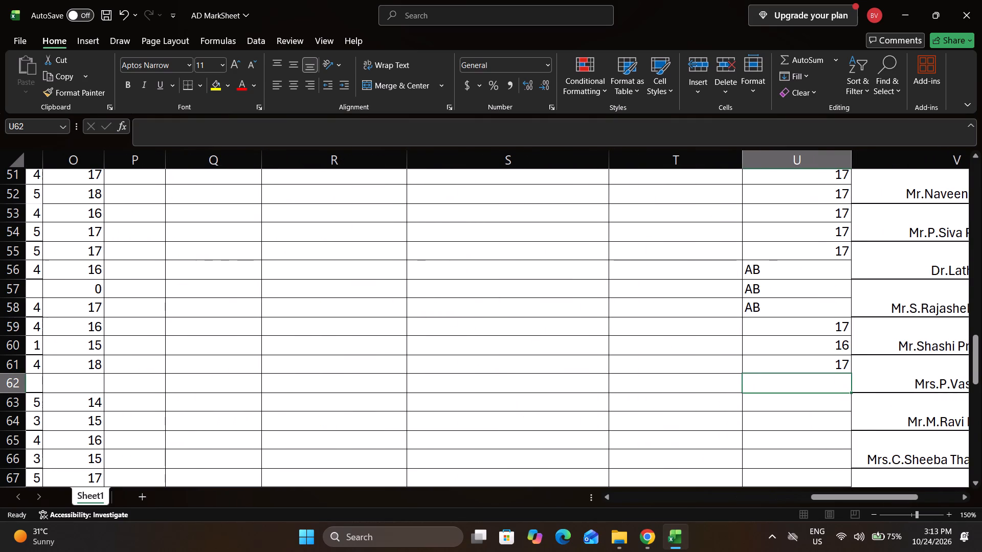
{"action": "key", "text": "Down"}
{"action": "type", "text": "Ab"}
{"action": "key", "text": "Return"}
{"action": "type", "text": "AB"}
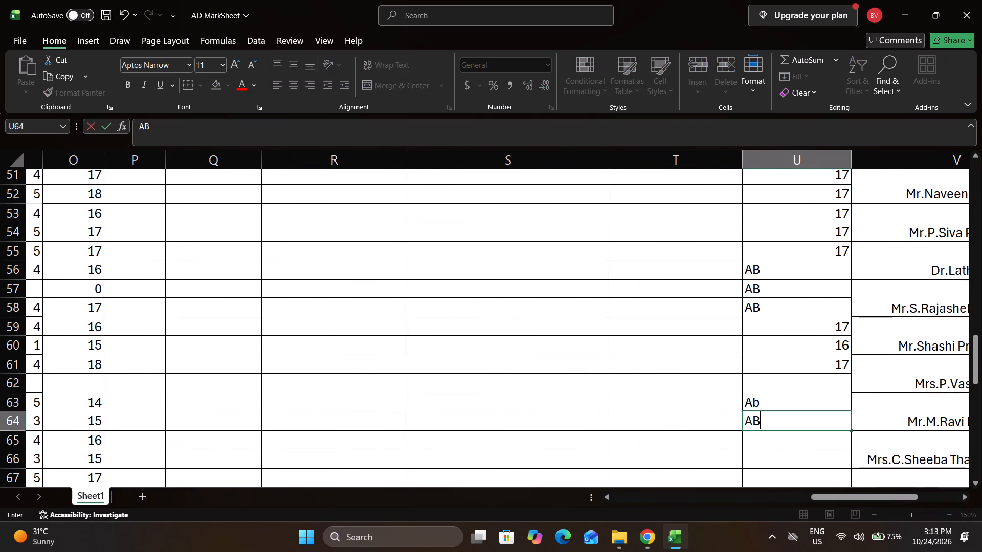
{"action": "key", "text": "Return"}
Correct the capitalisation of the absence entry in U63 to AB and save the workbook.
{"action": "scroll", "coordinate": [863, 385], "scroll_direction": "right", "scroll_amount": 3}
{"action": "scroll", "coordinate": [863, 385], "scroll_direction": "left", "scroll_amount": 1}
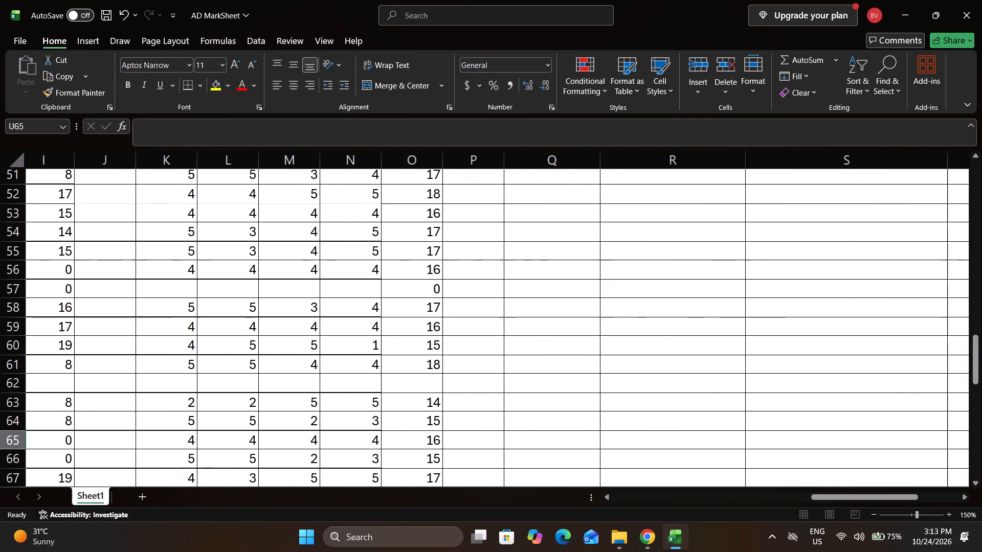
{"action": "scroll", "coordinate": [863, 385], "scroll_direction": "left", "scroll_amount": 1}
{"action": "double_click", "coordinate": [892, 406]}
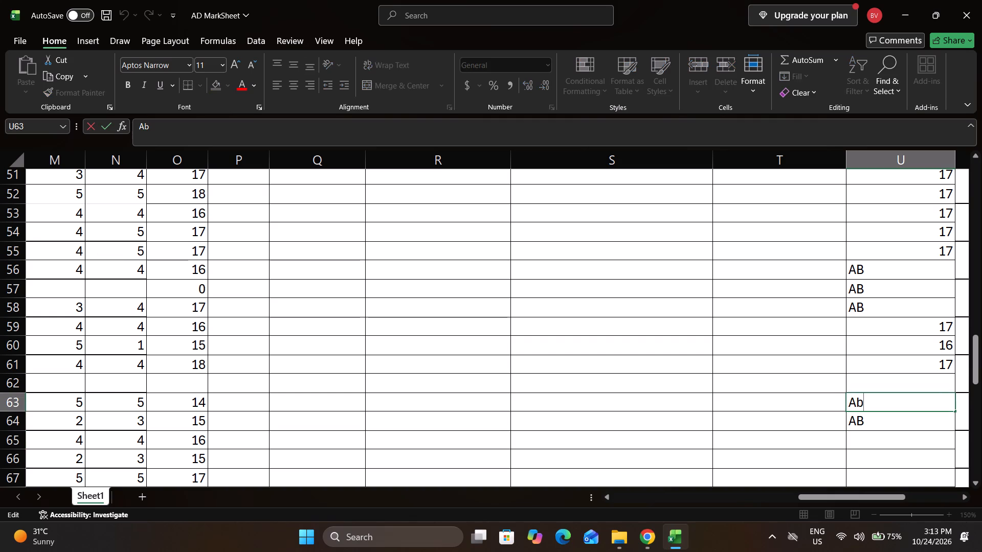
{"action": "key", "text": "BackSpace"}
{"action": "key", "text": "shift+b"}
{"action": "scroll", "coordinate": [892, 406], "scroll_direction": "right", "scroll_amount": 3}
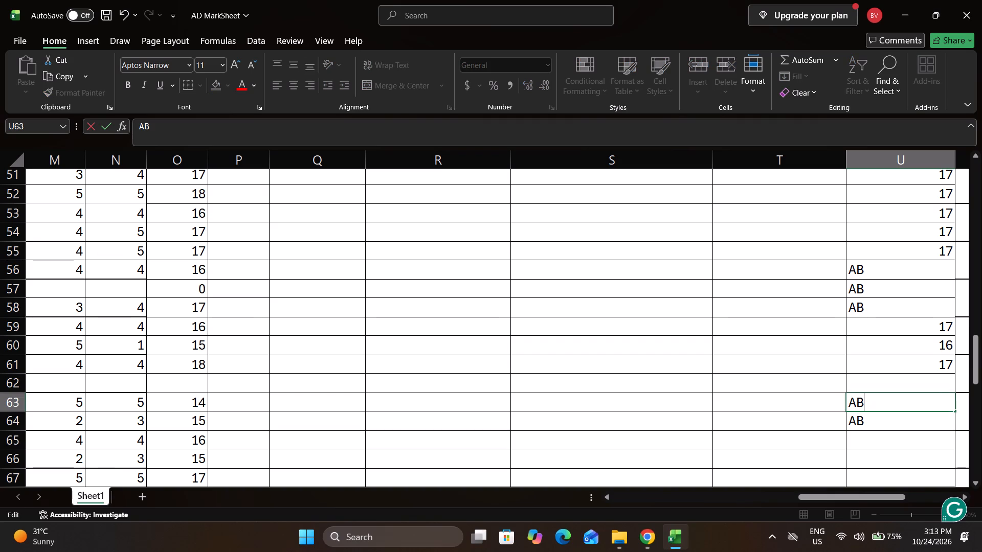
{"action": "left_click", "coordinate": [807, 404]}
{"action": "key", "text": "ctrl+s"}
Check the AI-Based Cyber Attack Early Warning & Response System rows and enter 17 in both U65 and U66.
{"action": "scroll", "coordinate": [807, 404], "scroll_direction": "right", "scroll_amount": 5}
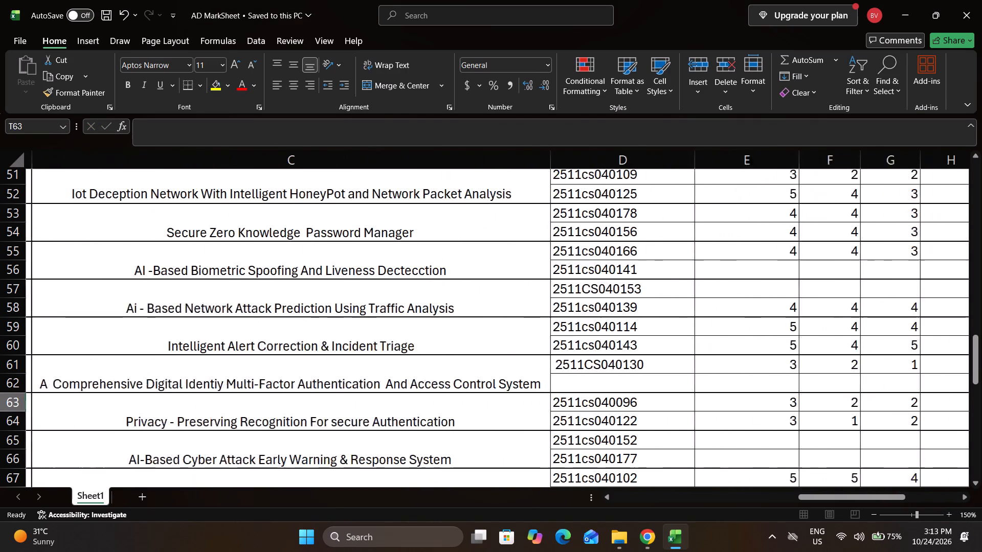
{"action": "scroll", "coordinate": [807, 404], "scroll_direction": "left", "scroll_amount": 1}
{"action": "scroll", "coordinate": [807, 404], "scroll_direction": "down", "scroll_amount": 1}
{"action": "scroll", "coordinate": [807, 404], "scroll_direction": "left", "scroll_amount": 1}
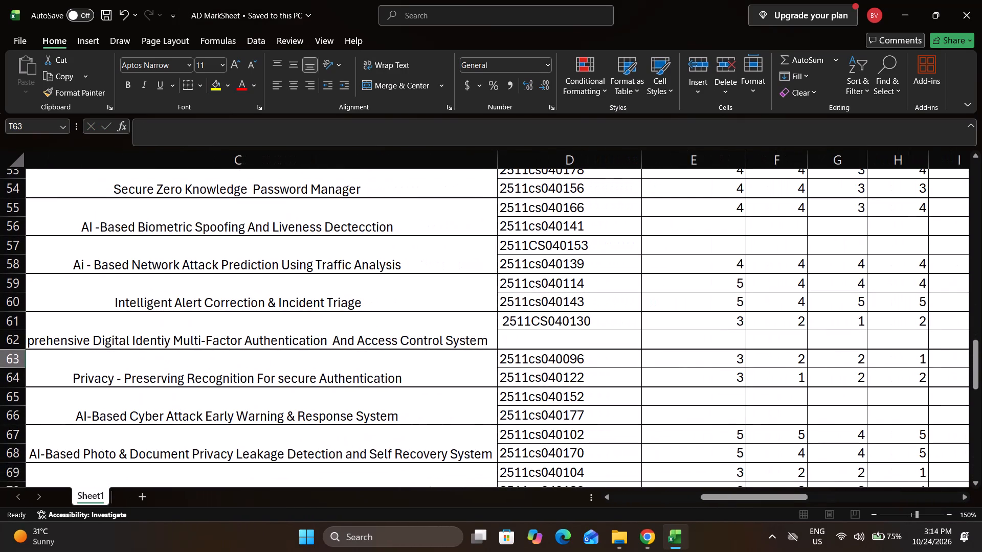
{"action": "scroll", "coordinate": [807, 404], "scroll_direction": "left", "scroll_amount": 1}
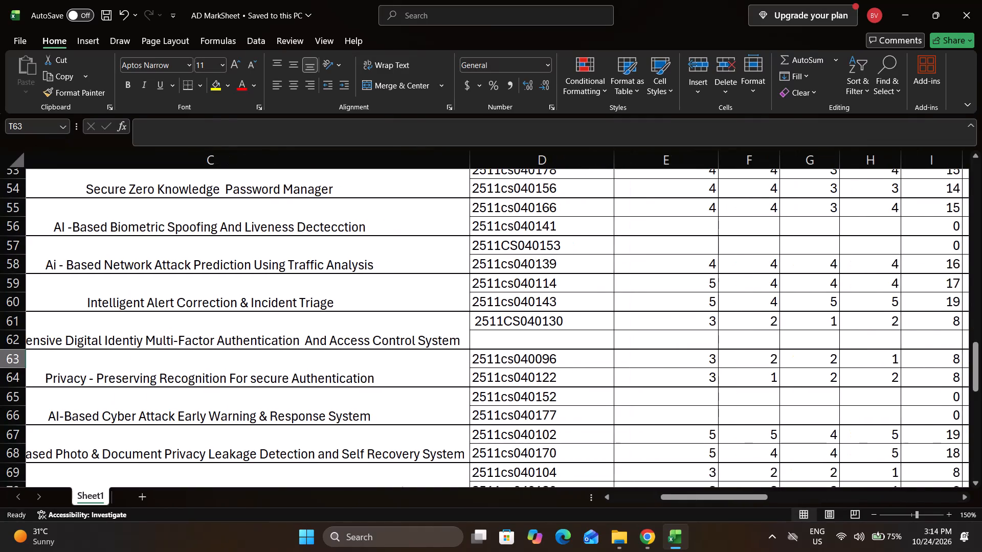
{"action": "scroll", "coordinate": [807, 404], "scroll_direction": "left", "scroll_amount": 3}
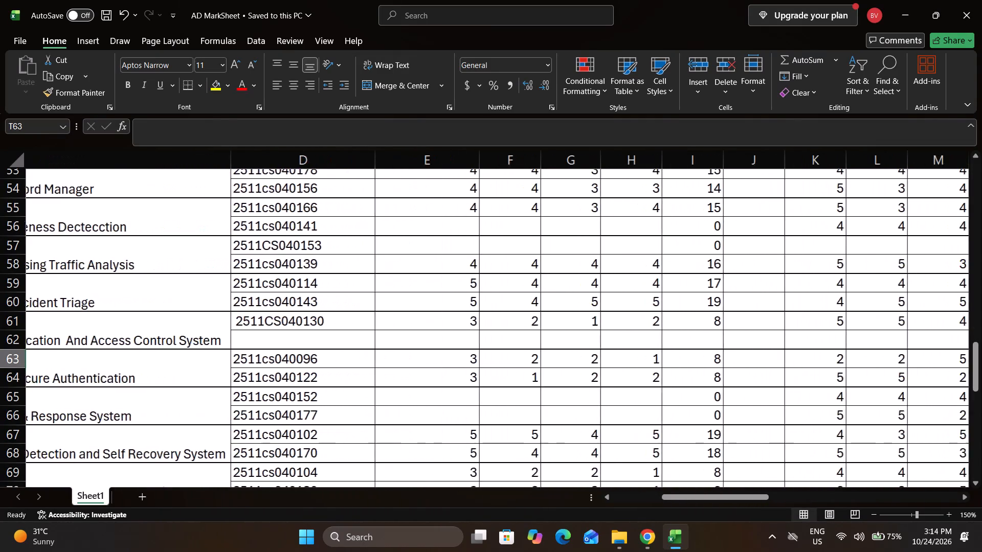
{"action": "scroll", "coordinate": [807, 404], "scroll_direction": "left", "scroll_amount": 1}
{"action": "scroll", "coordinate": [807, 404], "scroll_direction": "right", "scroll_amount": 3}
{"action": "scroll", "coordinate": [807, 404], "scroll_direction": "left", "scroll_amount": 1}
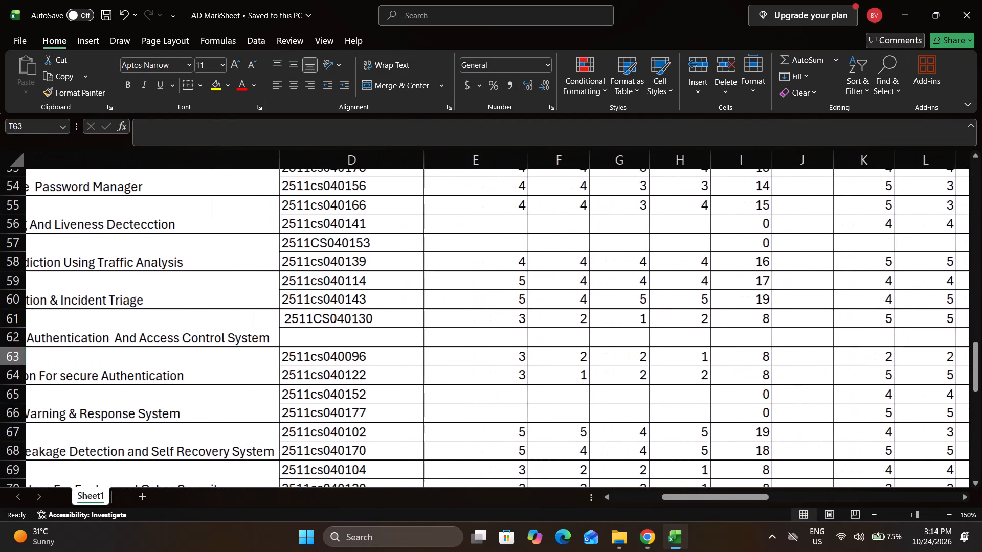
{"action": "scroll", "coordinate": [807, 404], "scroll_direction": "left", "scroll_amount": 2}
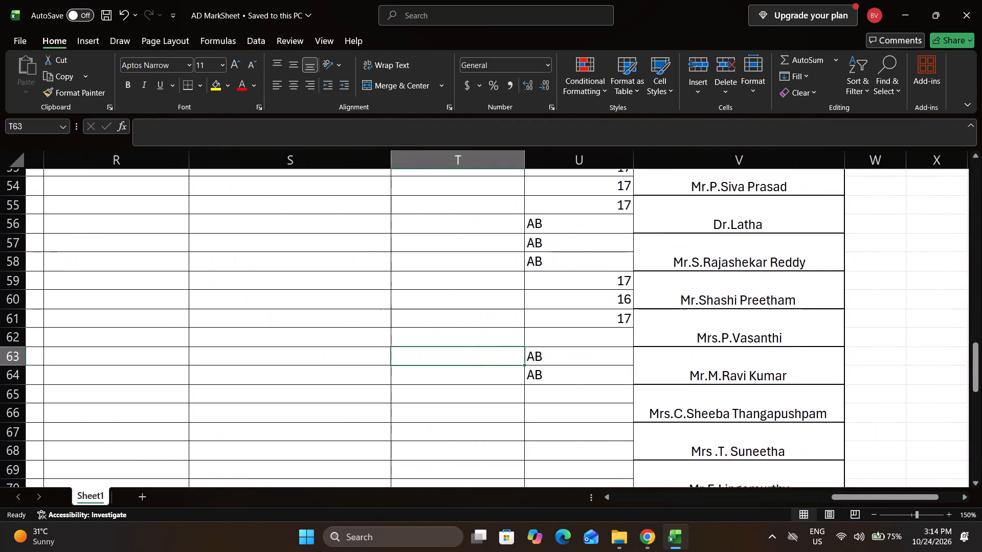
{"action": "left_click", "coordinate": [592, 396]}
{"action": "double_click", "coordinate": [592, 396]}
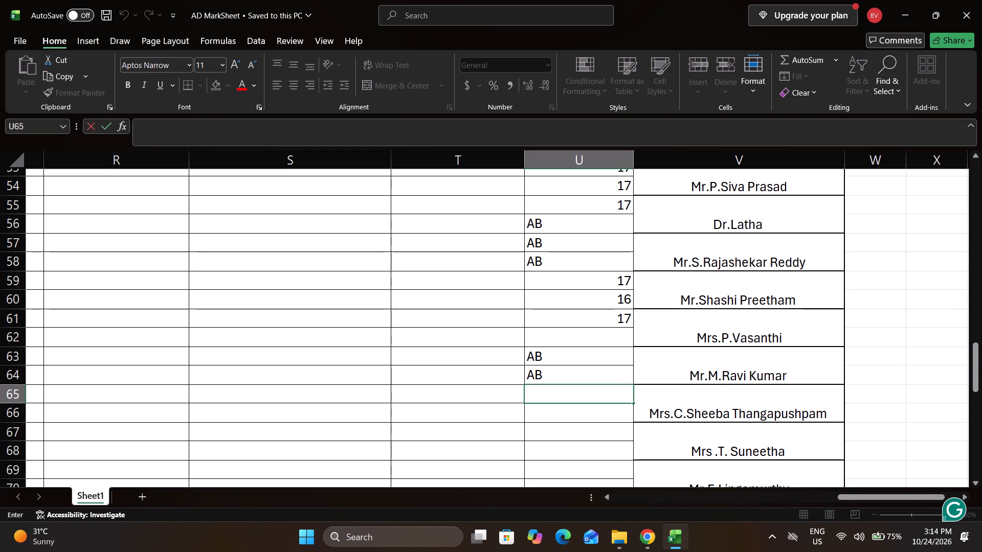
{"action": "type", "text": "17"}
{"action": "key", "text": "Return"}
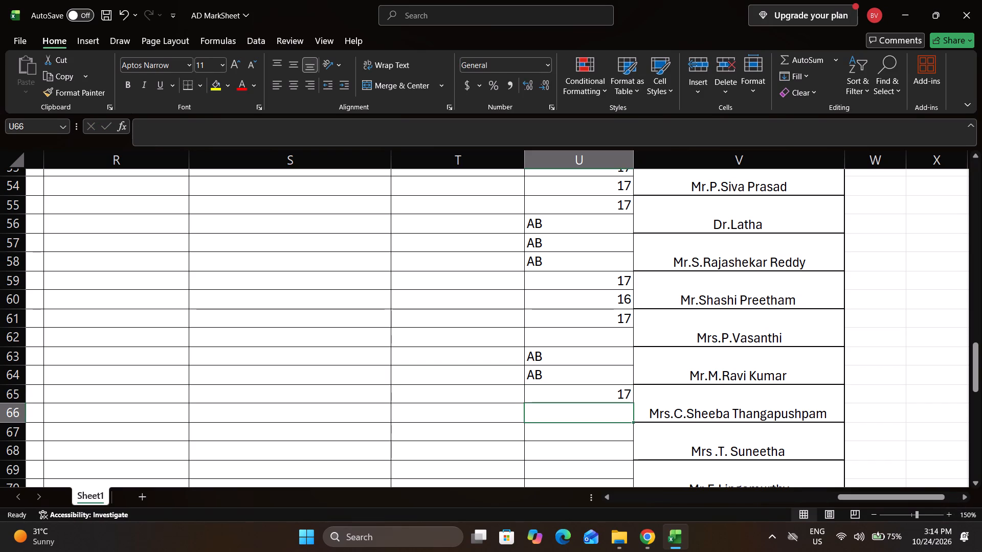
{"action": "type", "text": "17"}
{"action": "key", "text": "Return"}
Check the AI-Based Photo & Document Privacy Leakage Detection rows and enter 18 in U67 and AB in U68.
{"action": "scroll", "coordinate": [592, 396], "scroll_direction": "right", "scroll_amount": 2}
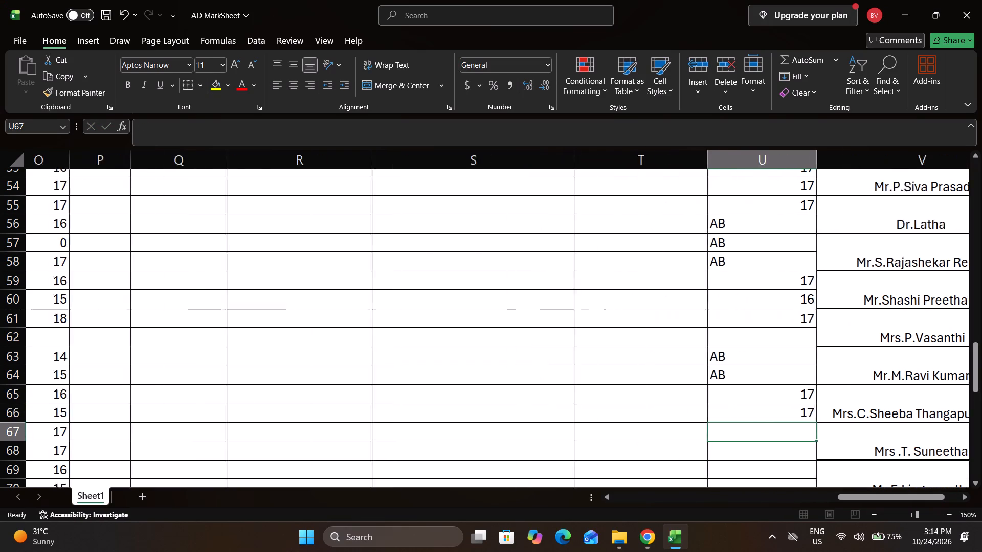
{"action": "scroll", "coordinate": [592, 396], "scroll_direction": "right", "scroll_amount": 4}
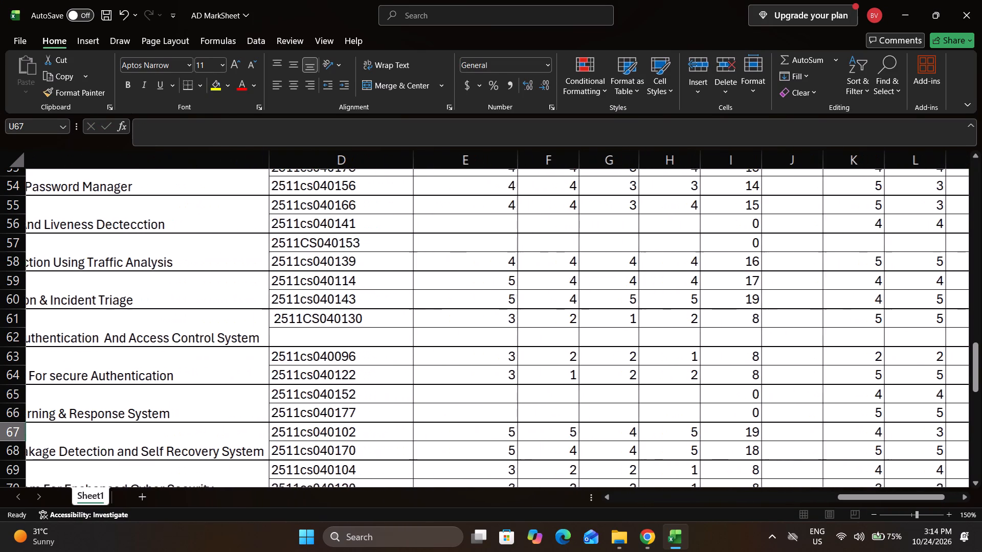
{"action": "scroll", "coordinate": [592, 396], "scroll_direction": "down", "scroll_amount": 1}
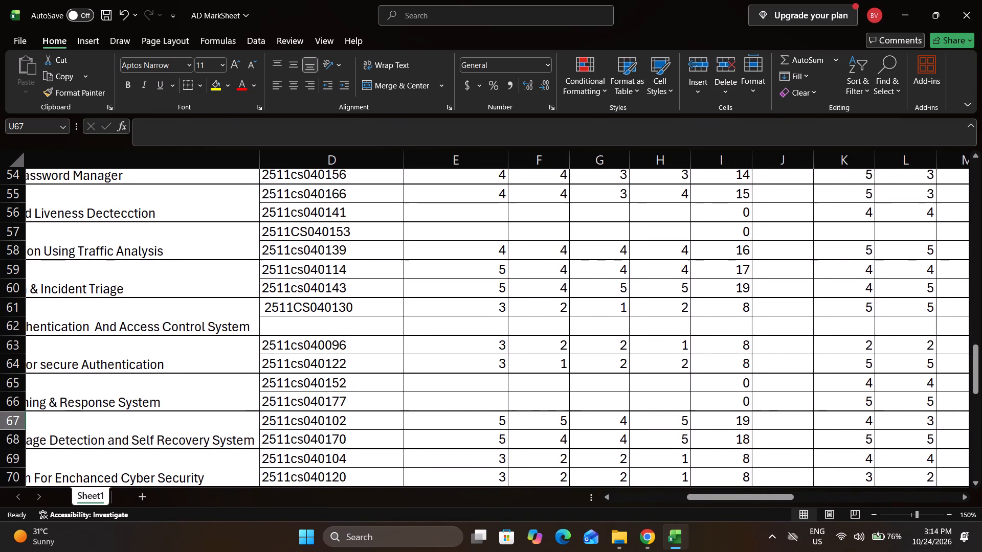
{"action": "scroll", "coordinate": [592, 396], "scroll_direction": "left", "scroll_amount": 4}
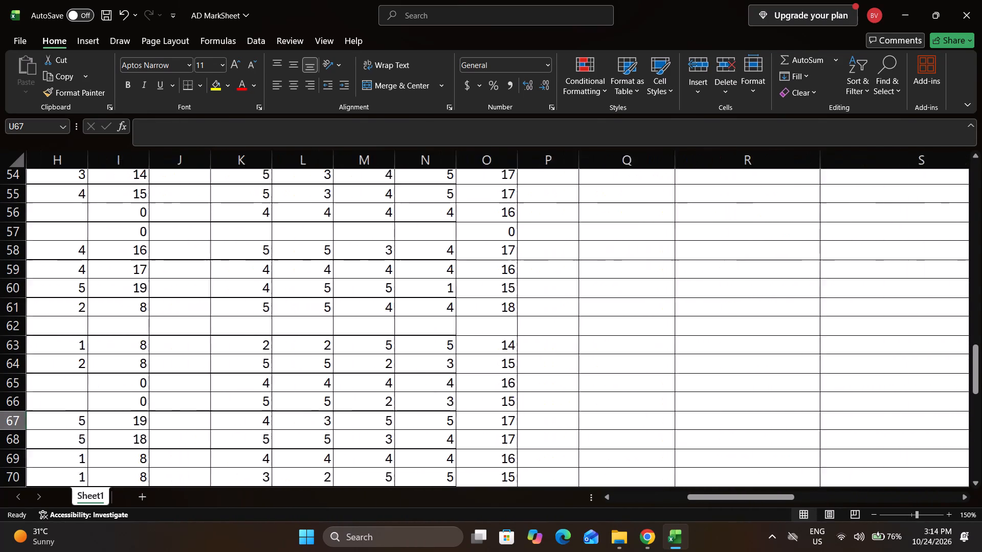
{"action": "scroll", "coordinate": [592, 396], "scroll_direction": "left", "scroll_amount": 1}
{"action": "type", "text": "18"}
{"action": "key", "text": "Return"}
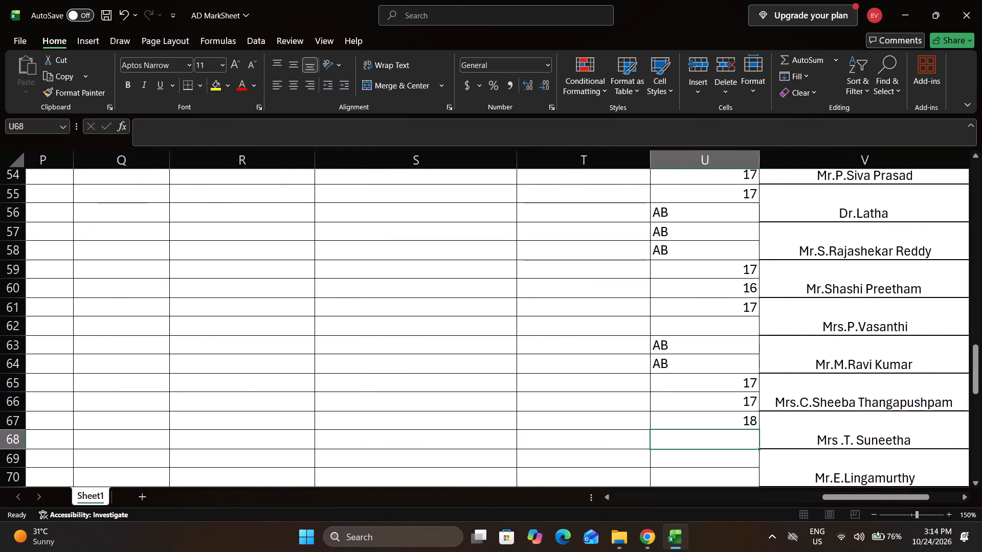
{"action": "type", "text": "Ab"}
{"action": "key", "text": "shift+BackSpace"}
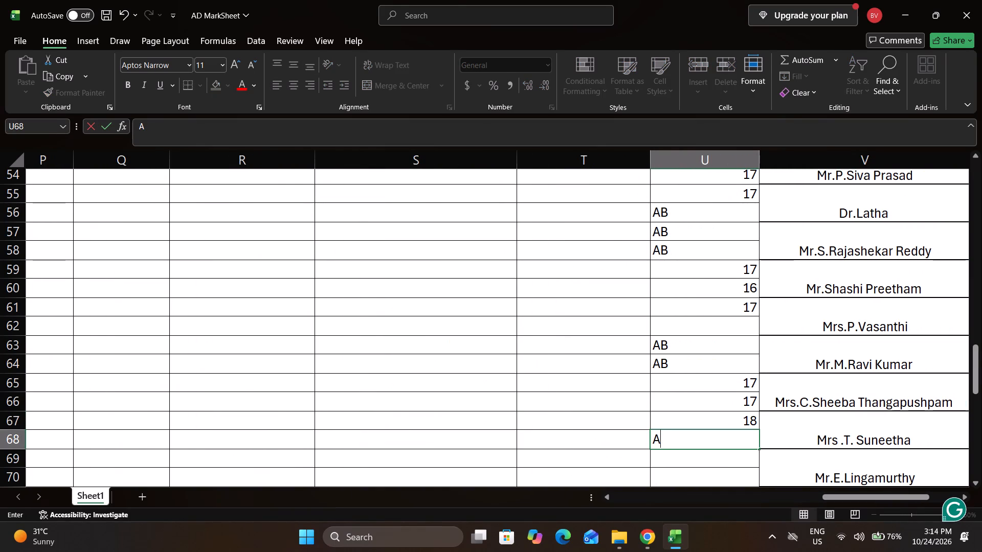
{"action": "key", "text": "shift+b"}
{"action": "key", "text": "Return"}
Check the Control System For Enchanced Cyber Security rows and enter AB in both U69 and U70.
{"action": "scroll", "coordinate": [656, 418], "scroll_direction": "down", "scroll_amount": 1}
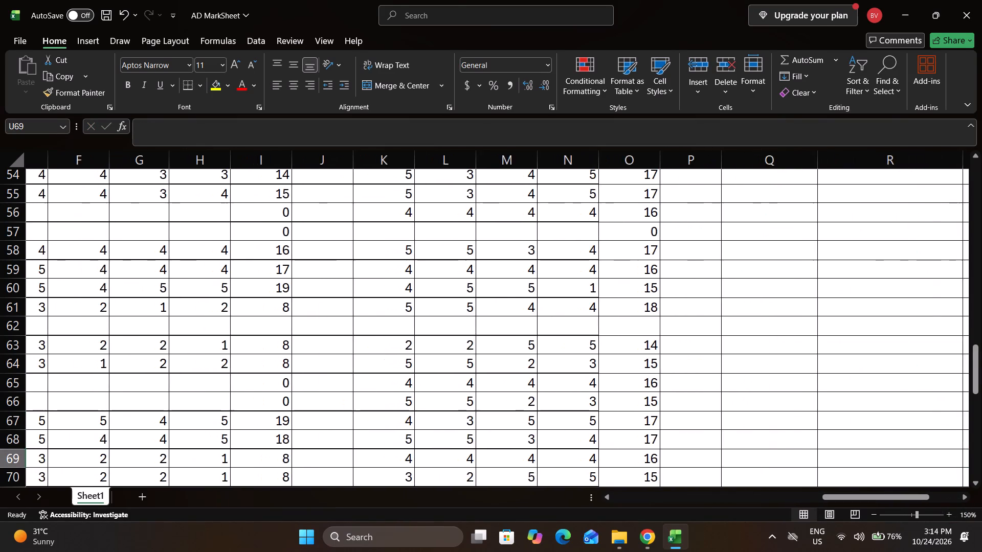
{"action": "scroll", "coordinate": [656, 418], "scroll_direction": "down", "scroll_amount": 1}
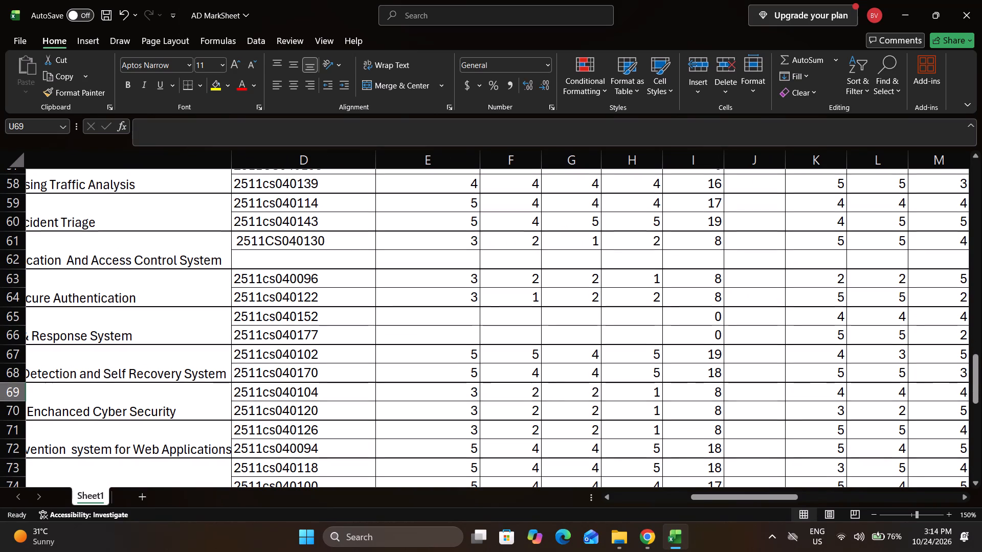
{"action": "scroll", "coordinate": [656, 418], "scroll_direction": "left", "scroll_amount": 4}
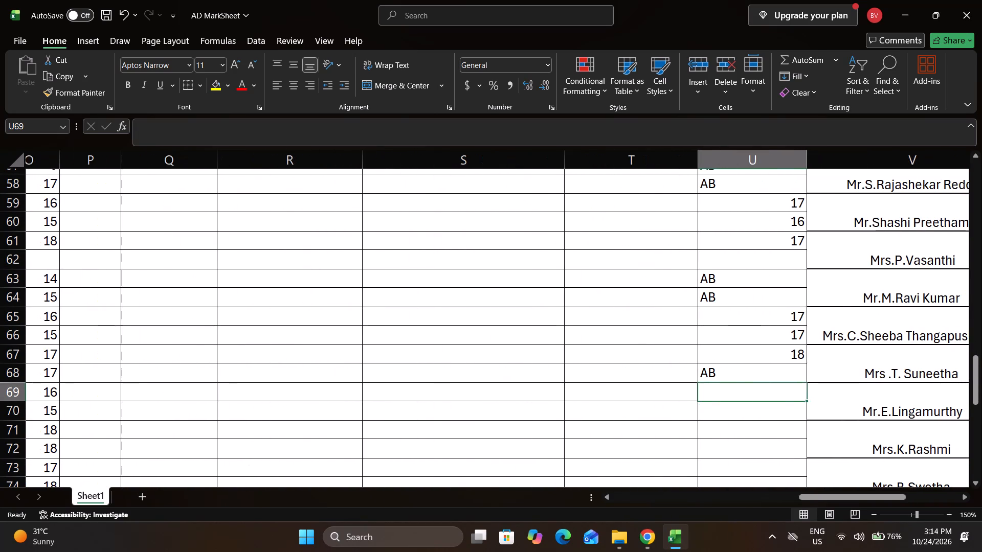
{"action": "left_click", "coordinate": [740, 392]}
{"action": "left_click", "coordinate": [740, 392]}
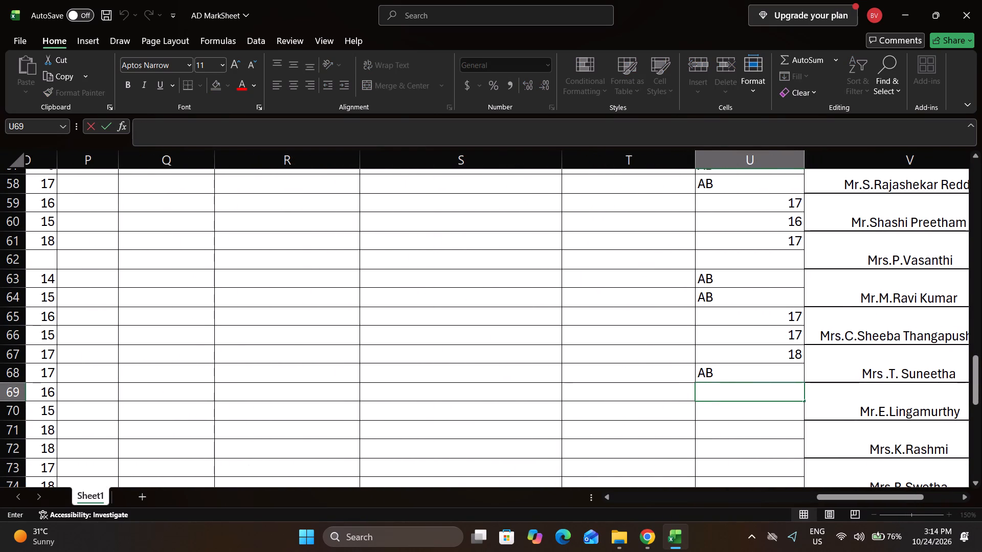
{"action": "type", "text": "AB"}
{"action": "key", "text": "Return"}
{"action": "type", "text": "AB"}
{"action": "key", "text": "Return"}
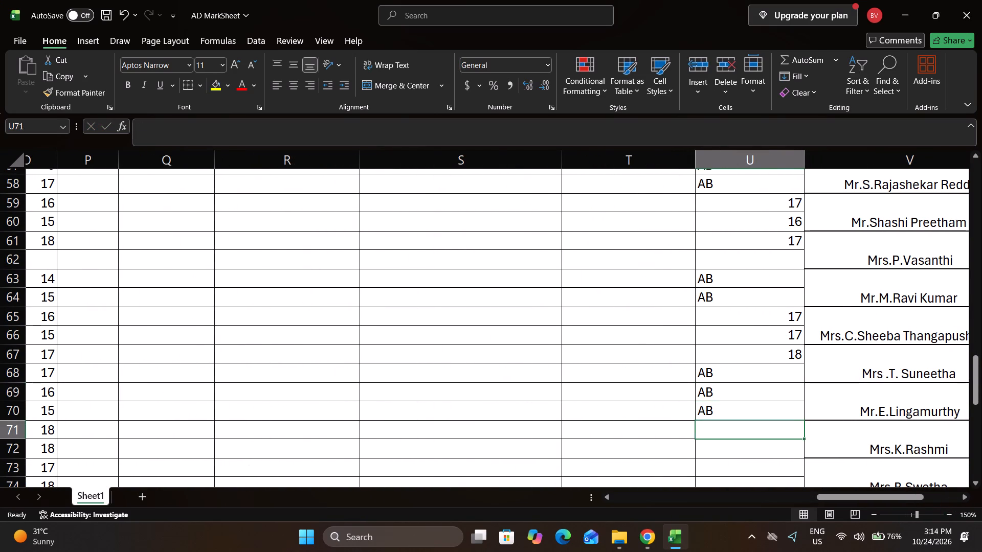
Check the Detection and Prevention system for Web Applications rows and enter 17 in both U71 and U72.
{"action": "scroll", "coordinate": [740, 392], "scroll_direction": "right", "scroll_amount": 4}
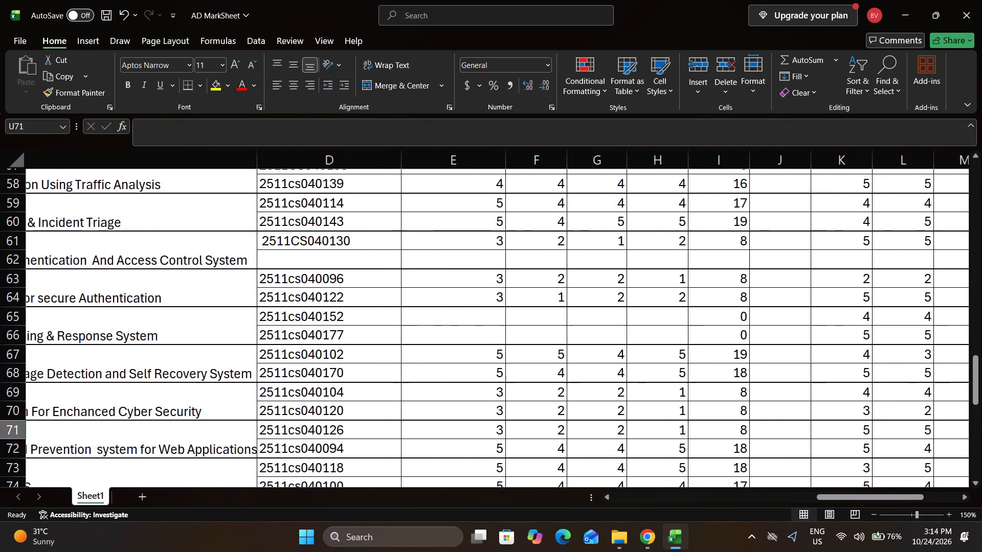
{"action": "scroll", "coordinate": [740, 392], "scroll_direction": "down", "scroll_amount": 1}
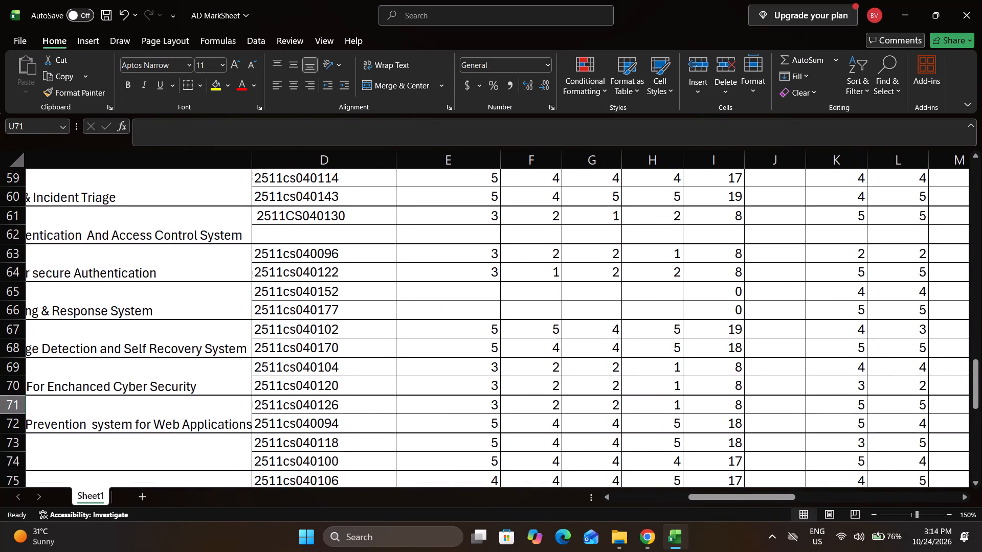
{"action": "scroll", "coordinate": [740, 392], "scroll_direction": "left", "scroll_amount": 2}
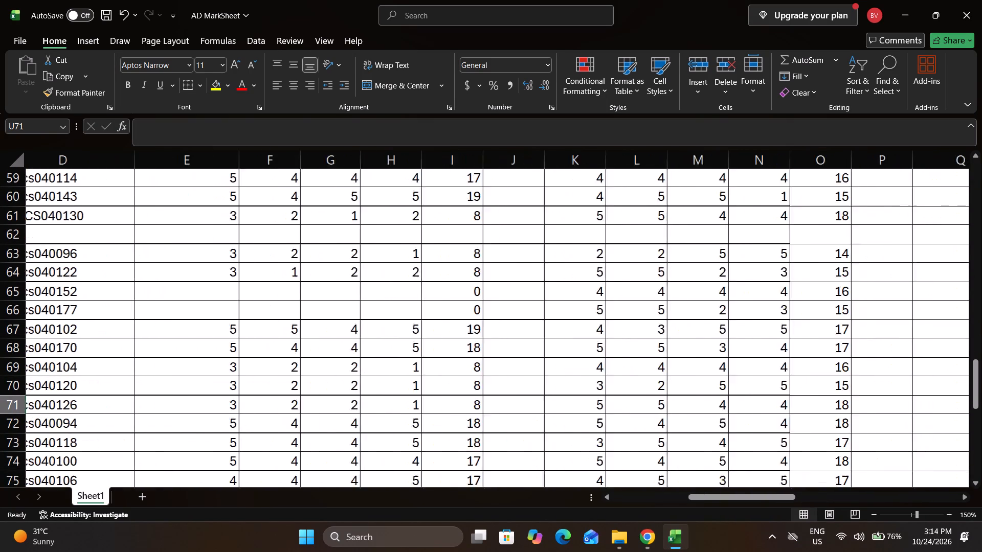
{"action": "scroll", "coordinate": [740, 392], "scroll_direction": "left", "scroll_amount": 3}
{"action": "scroll", "coordinate": [740, 392], "scroll_direction": "right", "scroll_amount": 1}
{"action": "type", "text": "1\\"}
{"action": "key", "text": "Return"}
{"action": "key", "text": "Up"}
{"action": "key", "text": "backslash"}
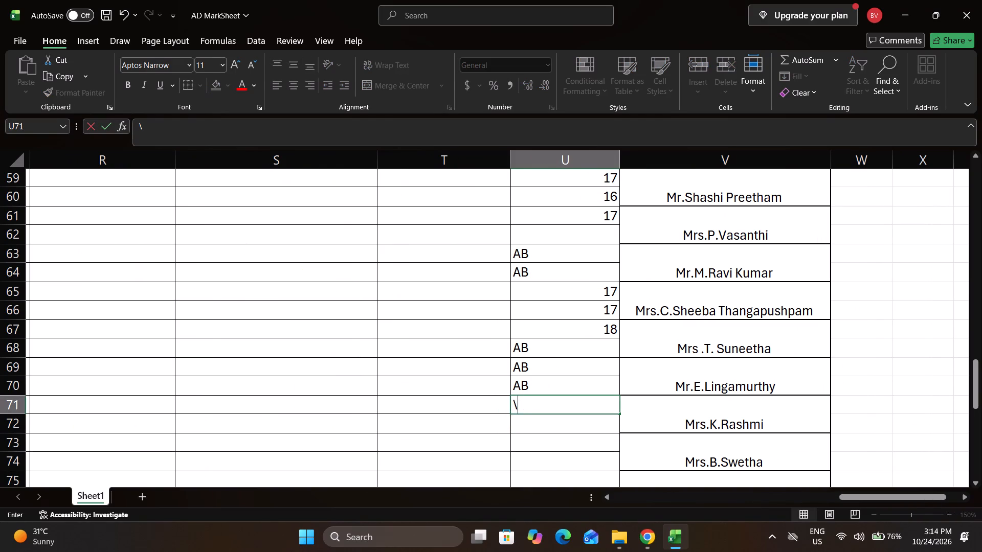
{"action": "key", "text": "BackSpace"}
{"action": "type", "text": "17"}
{"action": "key", "text": "Return"}
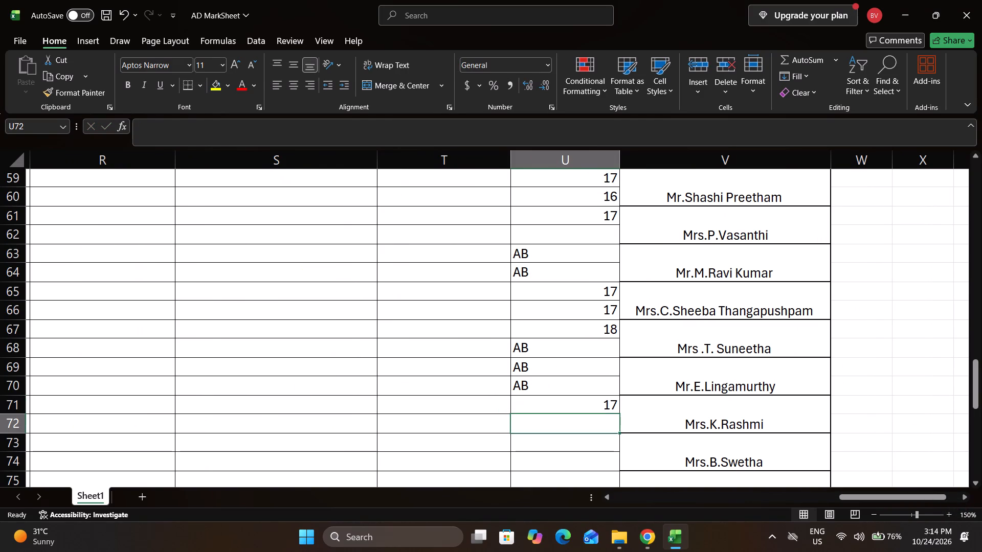
{"action": "type", "text": "17"}
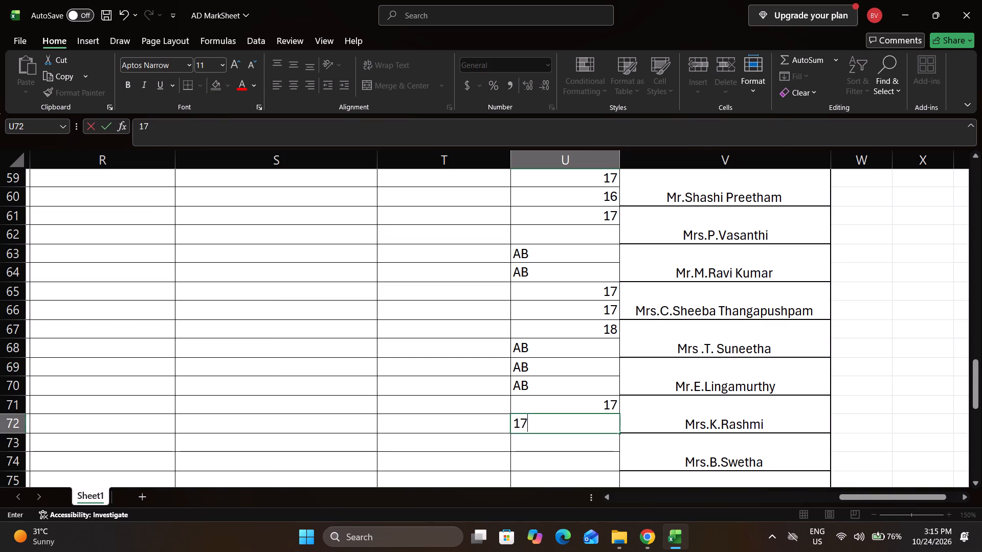
{"action": "key", "text": "Return"}
Check the student rows of the ATM NEXUS project and save the workbook.
{"action": "scroll", "coordinate": [669, 387], "scroll_direction": "right", "scroll_amount": 4}
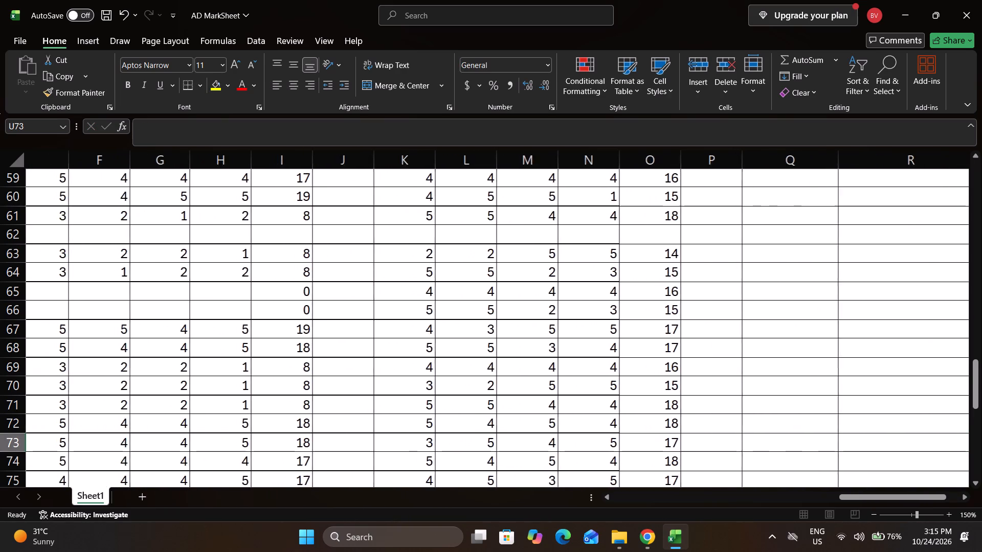
{"action": "scroll", "coordinate": [669, 387], "scroll_direction": "right", "scroll_amount": 3}
{"action": "scroll", "coordinate": [669, 387], "scroll_direction": "down", "scroll_amount": 1}
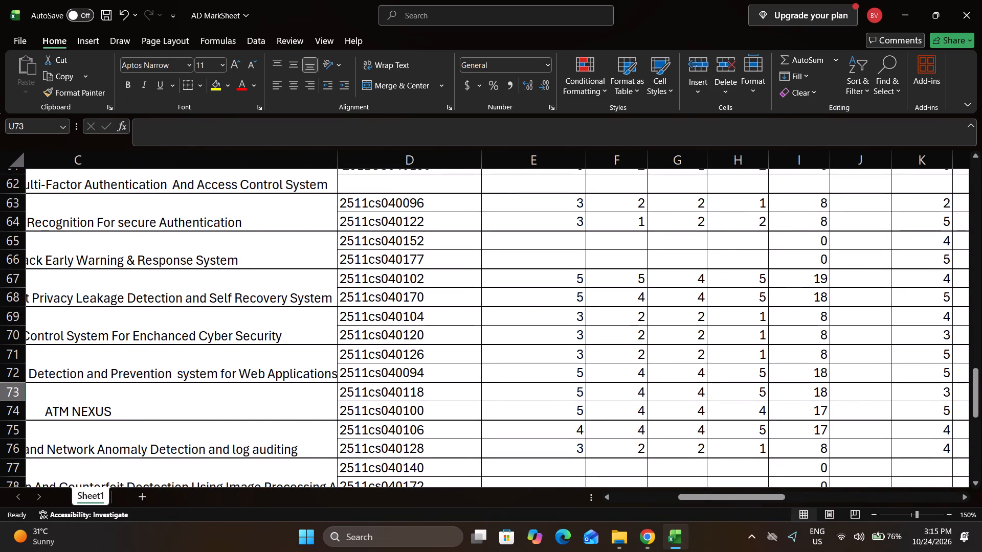
{"action": "scroll", "coordinate": [669, 387], "scroll_direction": "down", "scroll_amount": 1}
{"action": "left_click", "coordinate": [620, 377]}
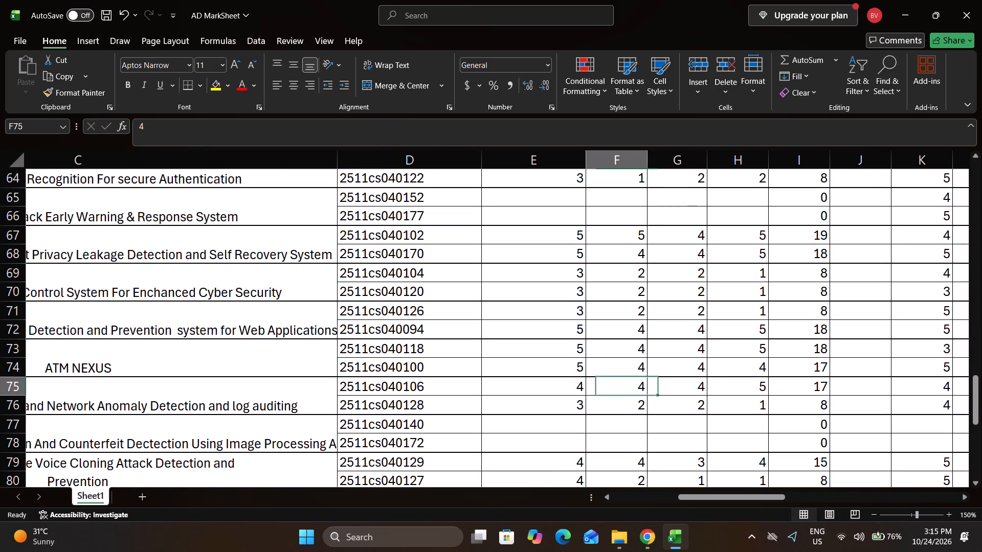
{"action": "key", "text": "ctrl+s"}
Enter 17 in both U73 and U74 for the ATM NEXUS team.
{"action": "scroll", "coordinate": [620, 377], "scroll_direction": "left", "scroll_amount": 2}
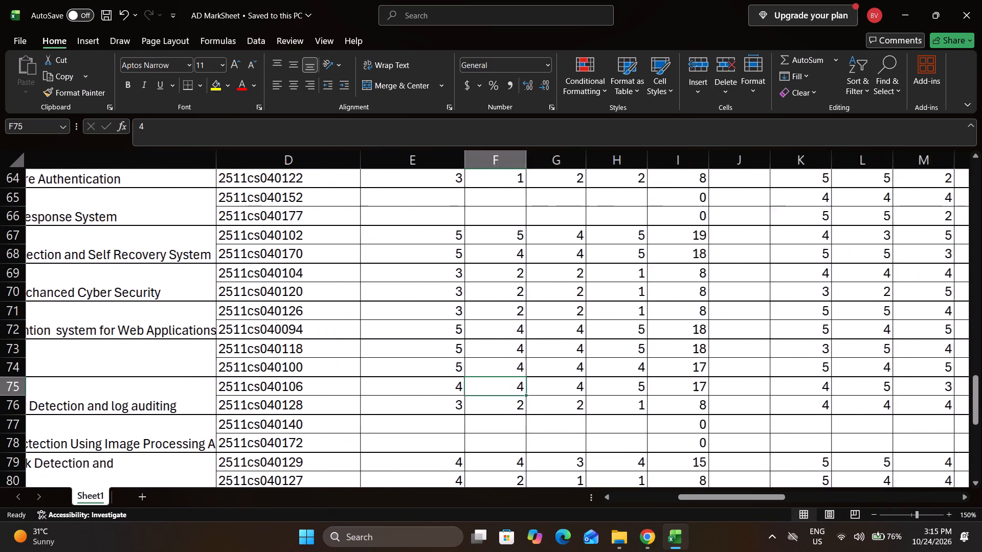
{"action": "scroll", "coordinate": [620, 377], "scroll_direction": "left", "scroll_amount": 2}
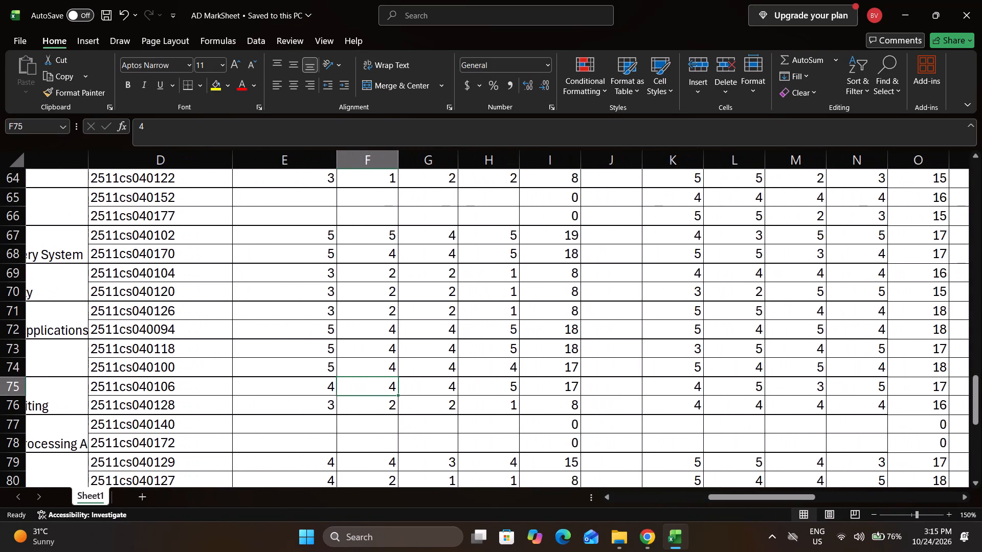
{"action": "scroll", "coordinate": [620, 377], "scroll_direction": "left", "scroll_amount": 3}
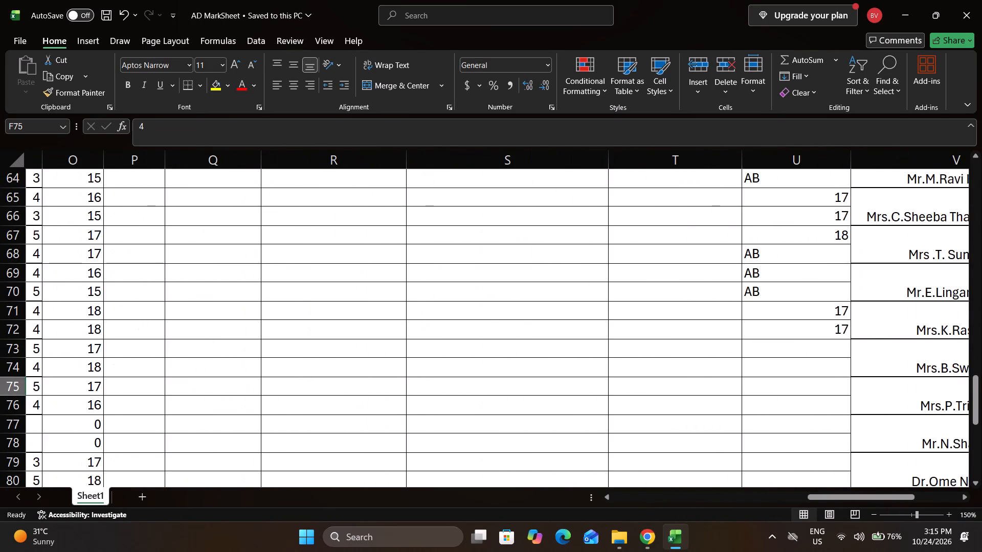
{"action": "scroll", "coordinate": [664, 374], "scroll_direction": "left", "scroll_amount": 1}
{"action": "double_click", "coordinate": [780, 348]}
{"action": "type", "text": "17"}
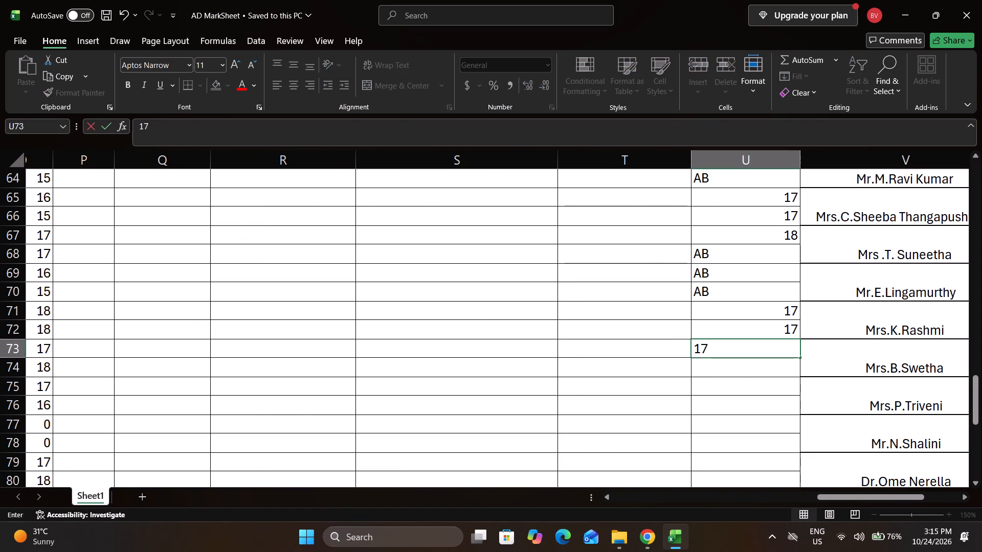
{"action": "key", "text": "Return"}
{"action": "type", "text": "1\\"}
{"action": "key", "text": "Return"}
{"action": "key", "text": "Up"}
{"action": "key", "text": "BackSpace"}
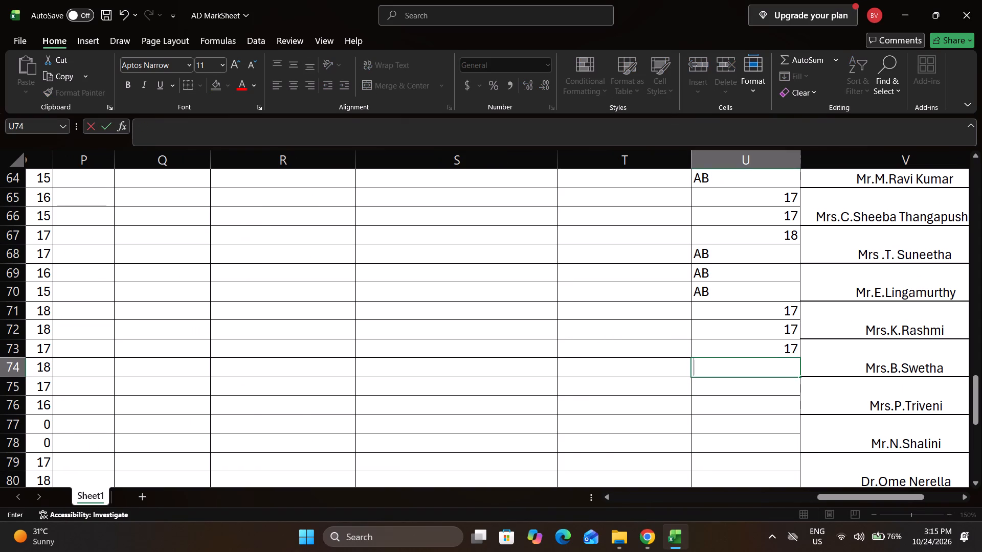
{"action": "type", "text": "17"}
{"action": "key", "text": "Return"}
For the Adaptive IoT Device Profiling and Network Anomaly Detection rows, enter 16 in U75 and 17 in U76, and save the workbook.
{"action": "scroll", "coordinate": [780, 348], "scroll_direction": "right", "scroll_amount": 5}
{"action": "scroll", "coordinate": [780, 348], "scroll_direction": "left", "scroll_amount": 1}
{"action": "scroll", "coordinate": [780, 348], "scroll_direction": "down", "scroll_amount": 1}
{"action": "scroll", "coordinate": [780, 348], "scroll_direction": "left", "scroll_amount": 1}
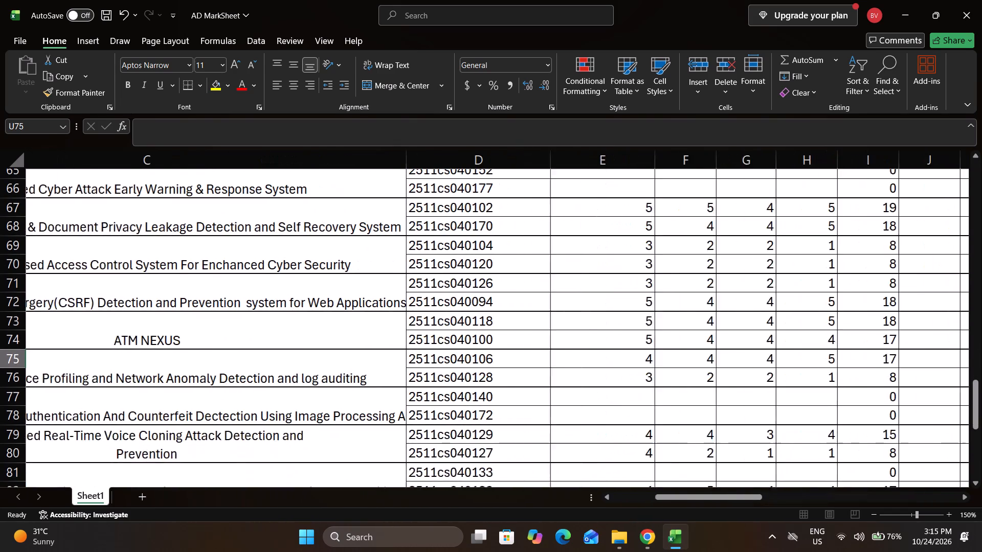
{"action": "scroll", "coordinate": [780, 348], "scroll_direction": "left", "scroll_amount": 2}
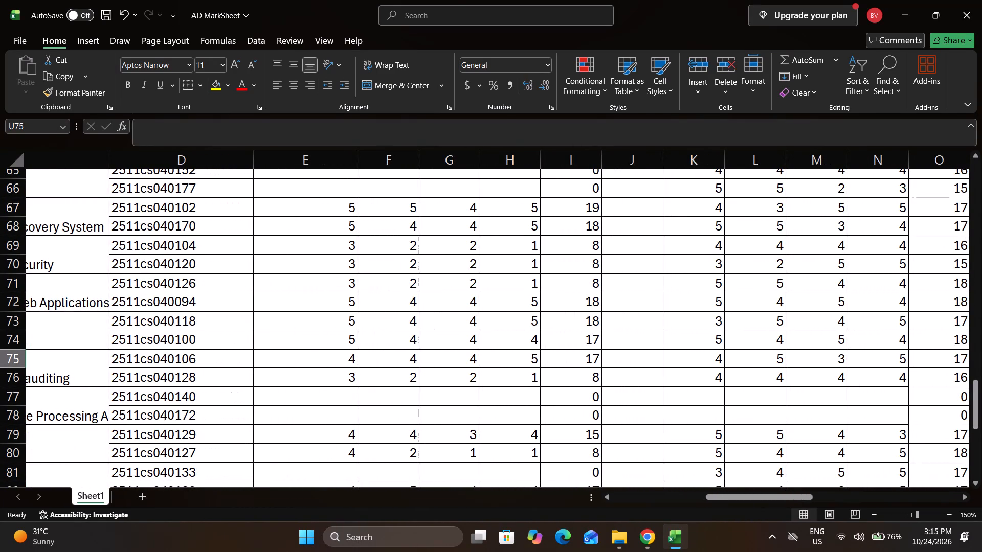
{"action": "scroll", "coordinate": [780, 348], "scroll_direction": "left", "scroll_amount": 3}
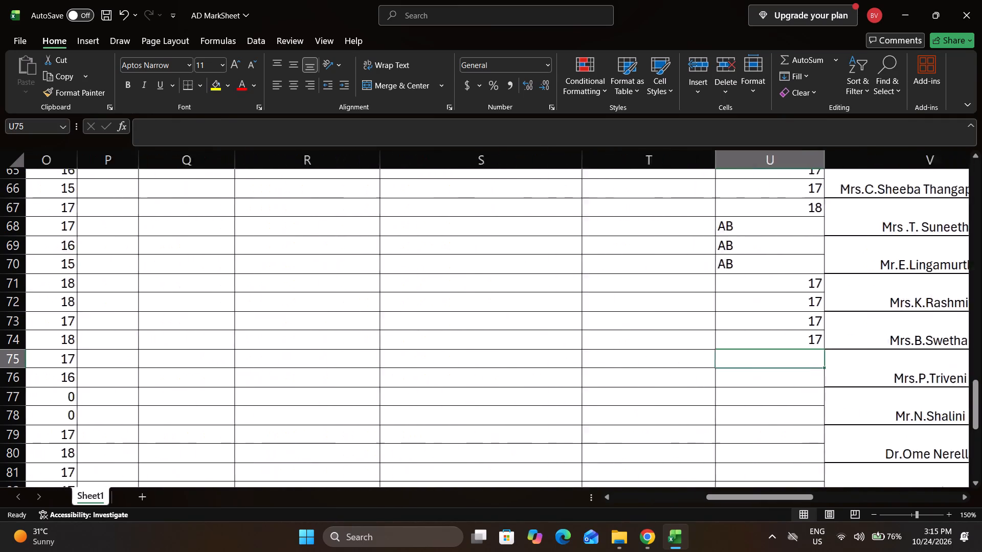
{"action": "scroll", "coordinate": [780, 348], "scroll_direction": "right", "scroll_amount": 1}
{"action": "scroll", "coordinate": [780, 348], "scroll_direction": "left", "scroll_amount": 3}
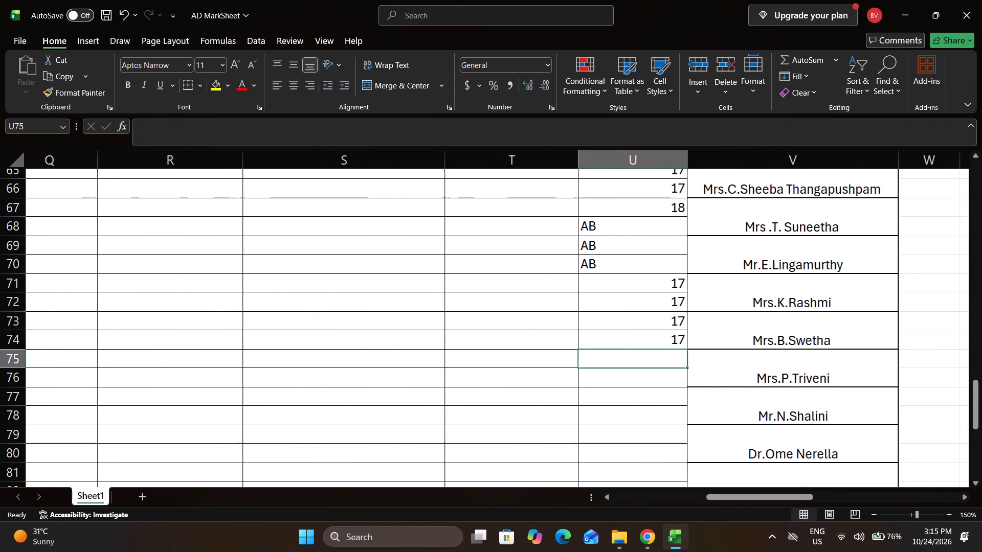
{"action": "double_click", "coordinate": [667, 353]}
{"action": "type", "text": "16"}
{"action": "key", "text": "Return"}
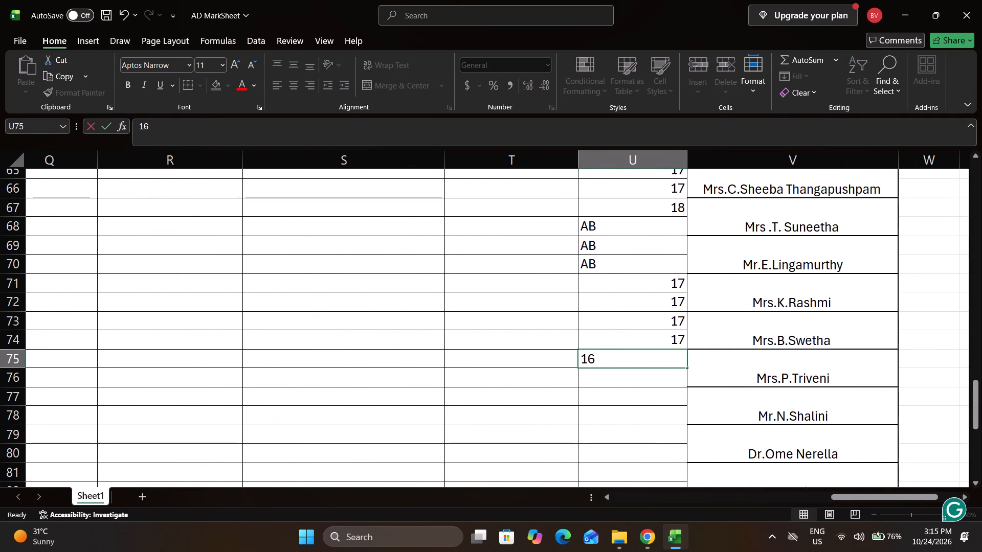
{"action": "type", "text": "17"}
{"action": "key", "text": "Return"}
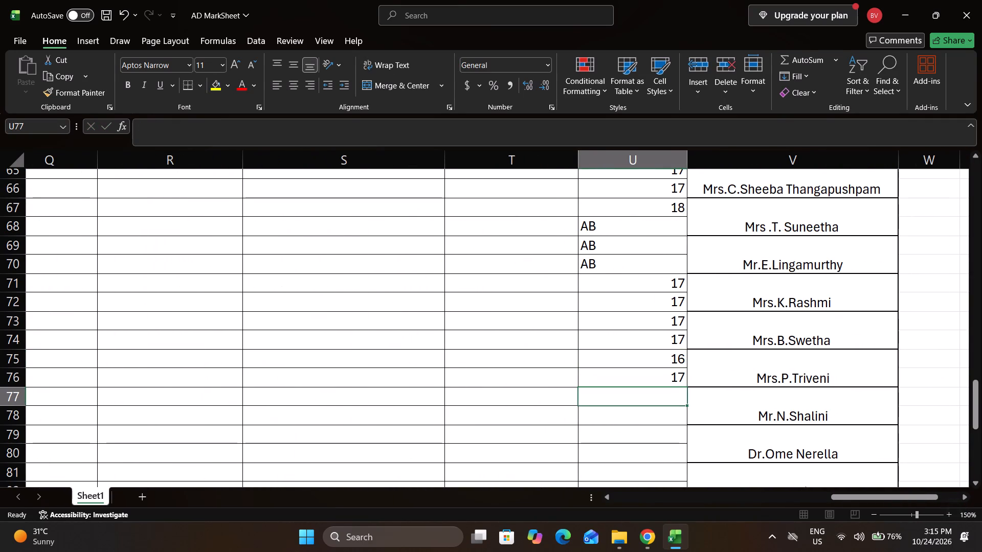
{"action": "scroll", "coordinate": [667, 353], "scroll_direction": "right", "scroll_amount": 2}
{"action": "key", "text": "ctrl+s"}
Check the AI-Based Currency Authentication and Counterfeit Detection rows and enter AB in both U77 and U78.
{"action": "scroll", "coordinate": [667, 353], "scroll_direction": "right", "scroll_amount": 1}
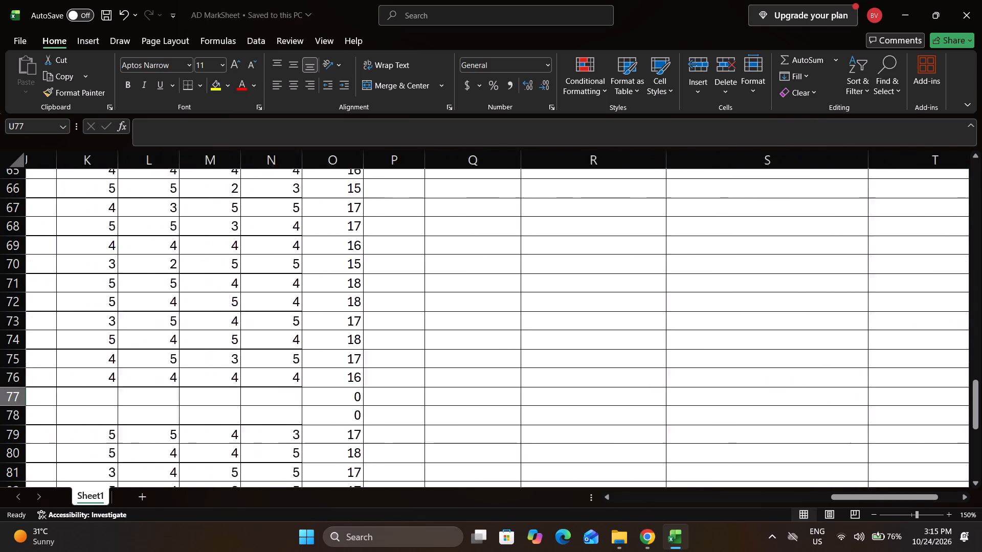
{"action": "scroll", "coordinate": [667, 353], "scroll_direction": "right", "scroll_amount": 4}
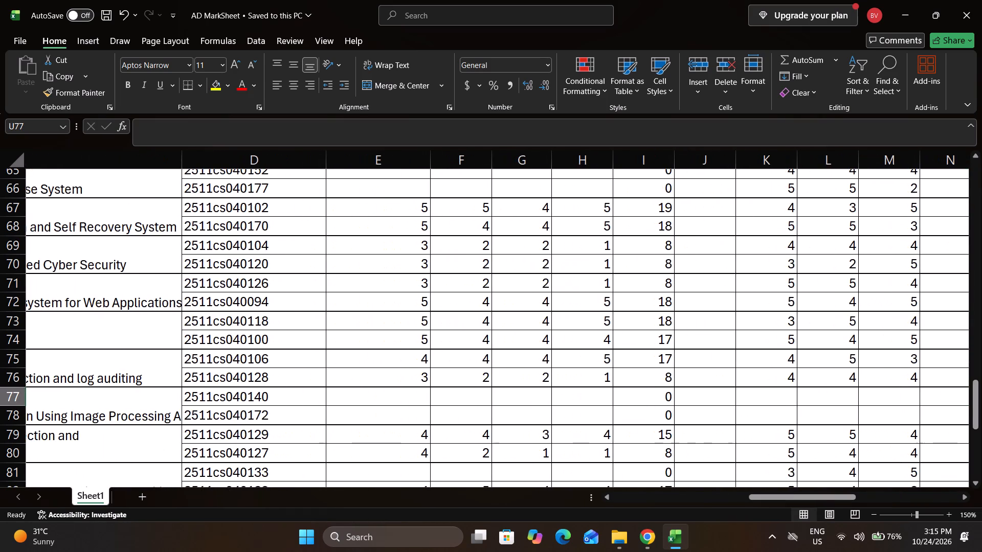
{"action": "scroll", "coordinate": [581, 384], "scroll_direction": "left", "scroll_amount": 4}
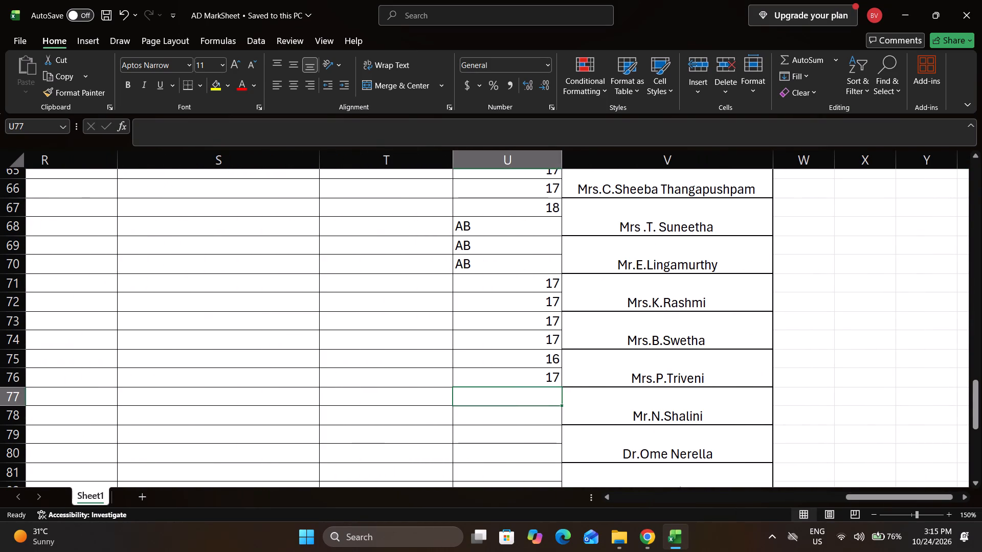
{"action": "double_click", "coordinate": [554, 398]}
{"action": "type", "text": "AB"}
{"action": "key", "text": "shift+Return"}
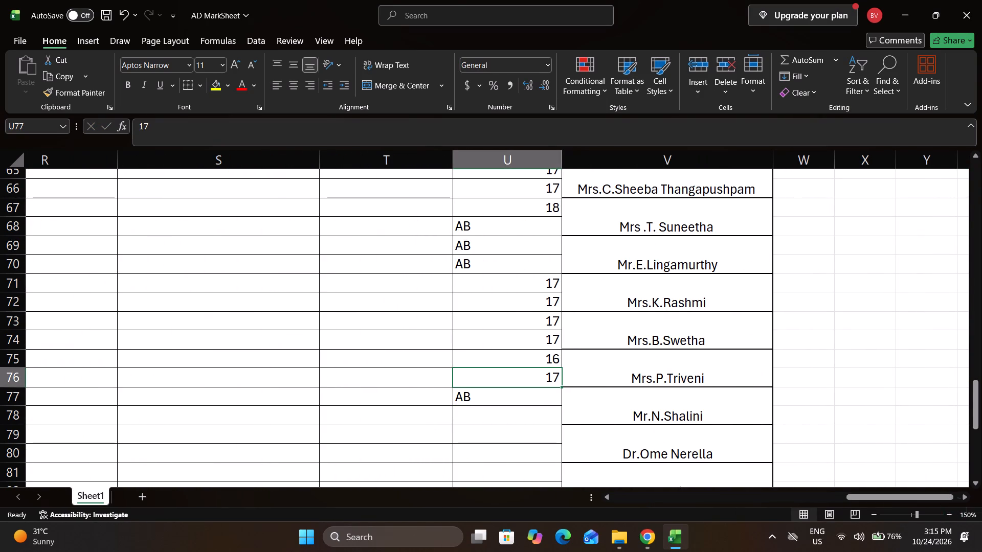
{"action": "key", "text": "Down"}
{"action": "key", "text": "Down"}
{"action": "type", "text": "AB"}
{"action": "key", "text": "Return"}
Check the AI-Based Real-Time Voice Cloning Attack Detection rows and enter 16 in U79 and 17 in U80.
{"action": "scroll", "coordinate": [554, 398], "scroll_direction": "right", "scroll_amount": 3}
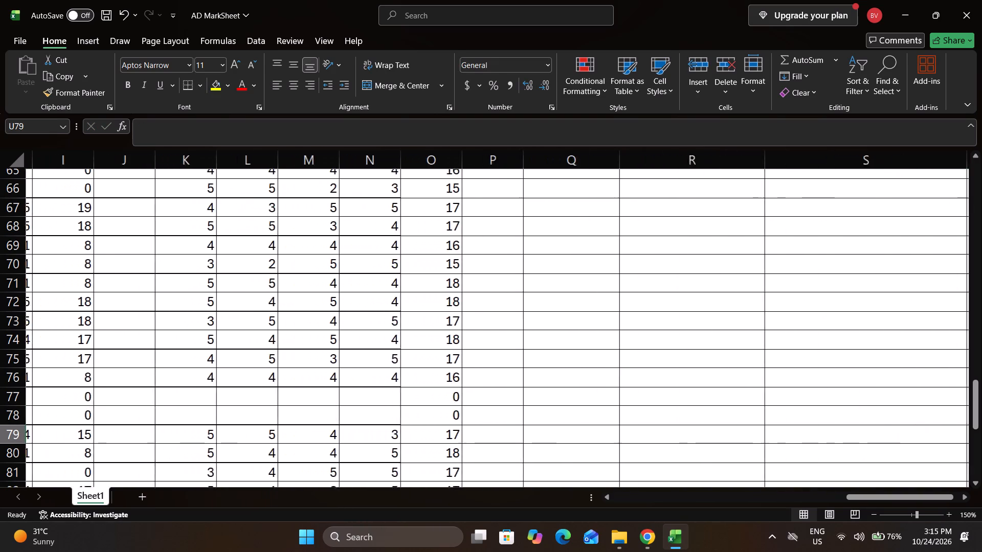
{"action": "scroll", "coordinate": [554, 398], "scroll_direction": "right", "scroll_amount": 2}
{"action": "scroll", "coordinate": [554, 398], "scroll_direction": "down", "scroll_amount": 1}
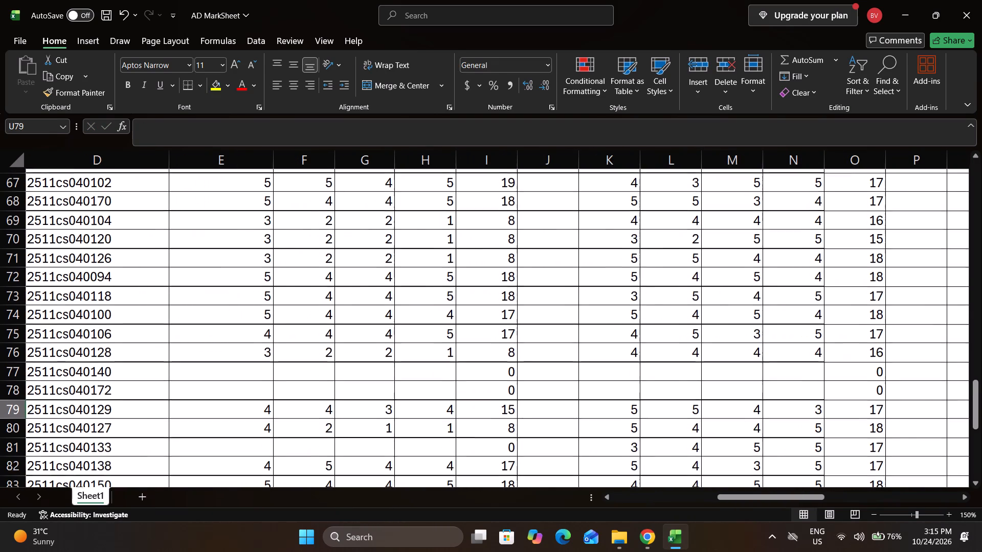
{"action": "scroll", "coordinate": [554, 398], "scroll_direction": "down", "scroll_amount": 1}
{"action": "scroll", "coordinate": [554, 398], "scroll_direction": "right", "scroll_amount": 1}
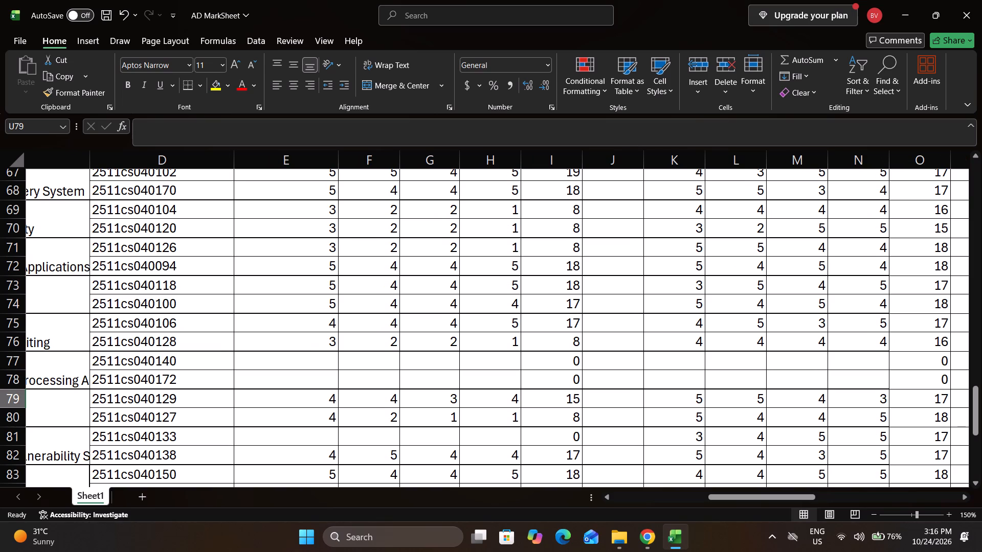
{"action": "scroll", "coordinate": [554, 398], "scroll_direction": "left", "scroll_amount": 4}
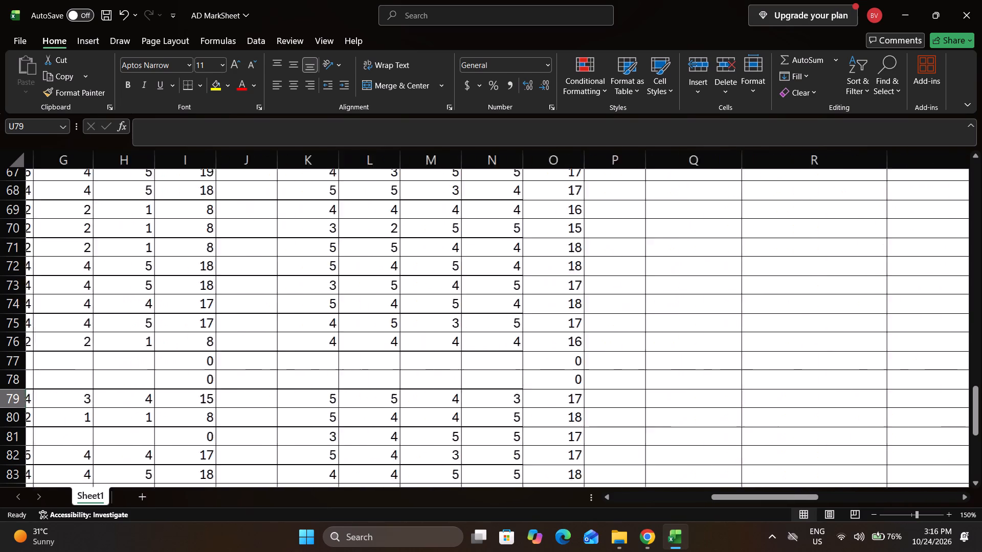
{"action": "scroll", "coordinate": [554, 398], "scroll_direction": "left", "scroll_amount": 1}
{"action": "double_click", "coordinate": [603, 397]}
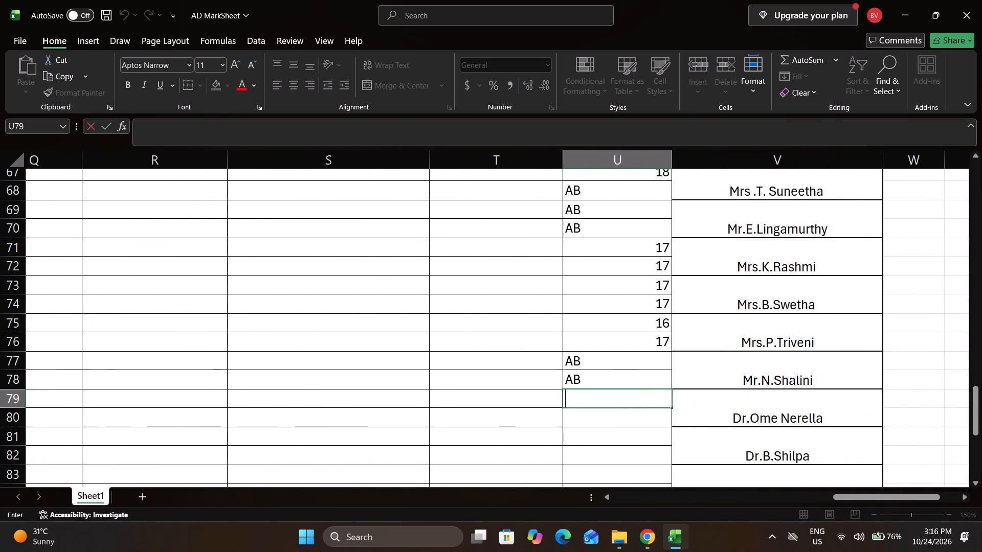
{"action": "key", "text": "1"}
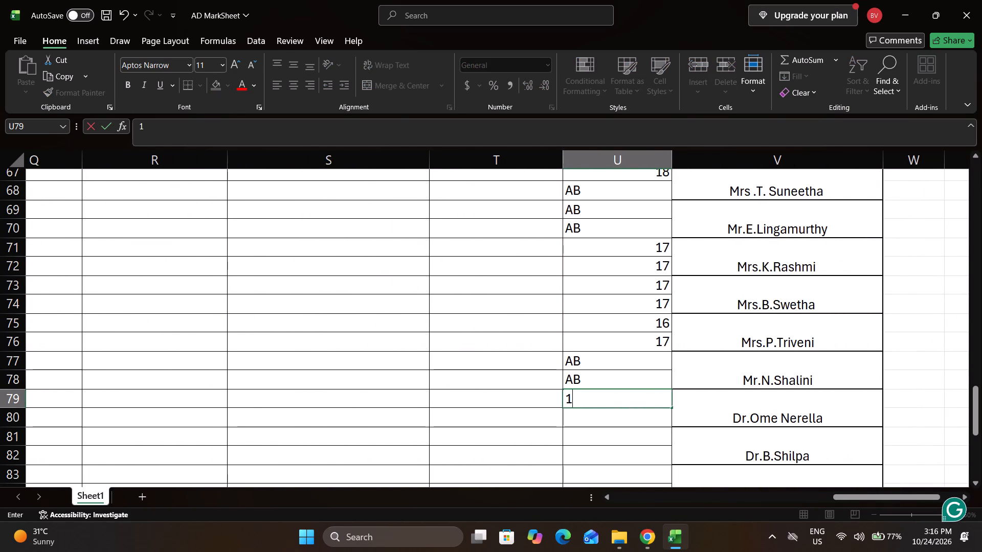
{"action": "key", "text": "6"}
{"action": "key", "text": "Return"}
{"action": "type", "text": "17"}
{"action": "key", "text": "Return"}
Check the University Log Pre-Processing and Threat Detection rows and enter 16 in U81 and 17 in U82.
{"action": "scroll", "coordinate": [603, 397], "scroll_direction": "right", "scroll_amount": 5}
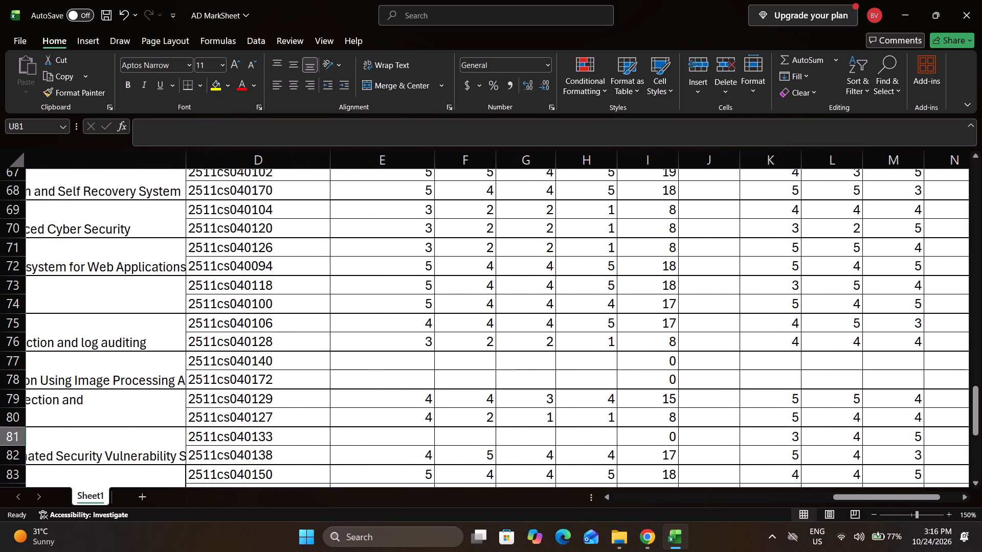
{"action": "scroll", "coordinate": [603, 397], "scroll_direction": "down", "scroll_amount": 1}
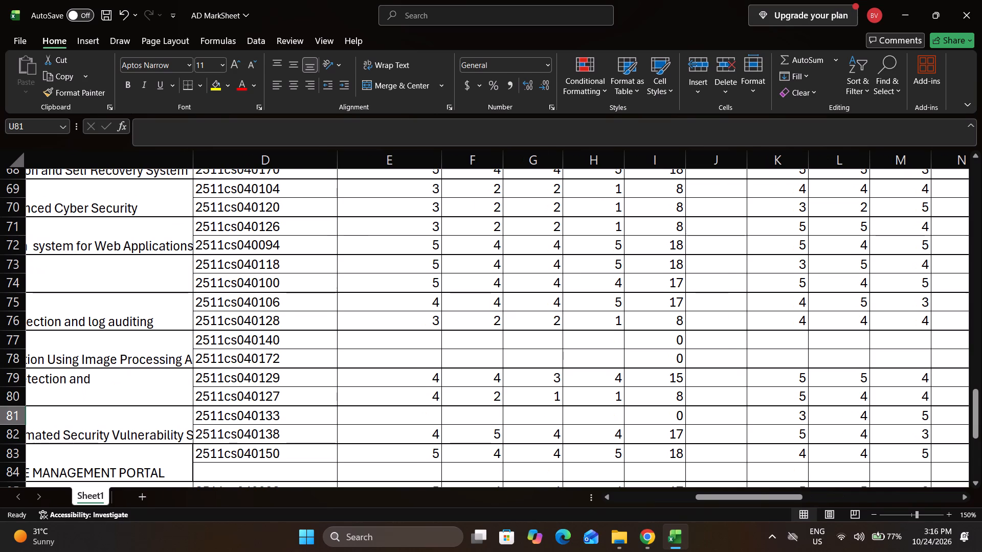
{"action": "scroll", "coordinate": [603, 397], "scroll_direction": "left", "scroll_amount": 3}
{"action": "scroll", "coordinate": [653, 393], "scroll_direction": "left", "scroll_amount": 2}
{"action": "scroll", "coordinate": [663, 394], "scroll_direction": "right", "scroll_amount": 2}
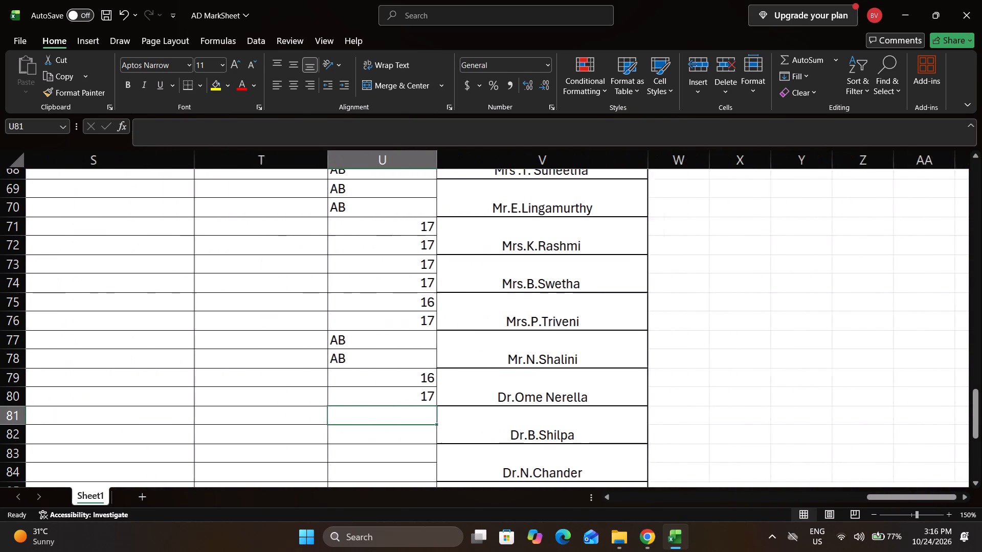
{"action": "scroll", "coordinate": [663, 394], "scroll_direction": "right", "scroll_amount": 1}
{"action": "double_click", "coordinate": [423, 416]}
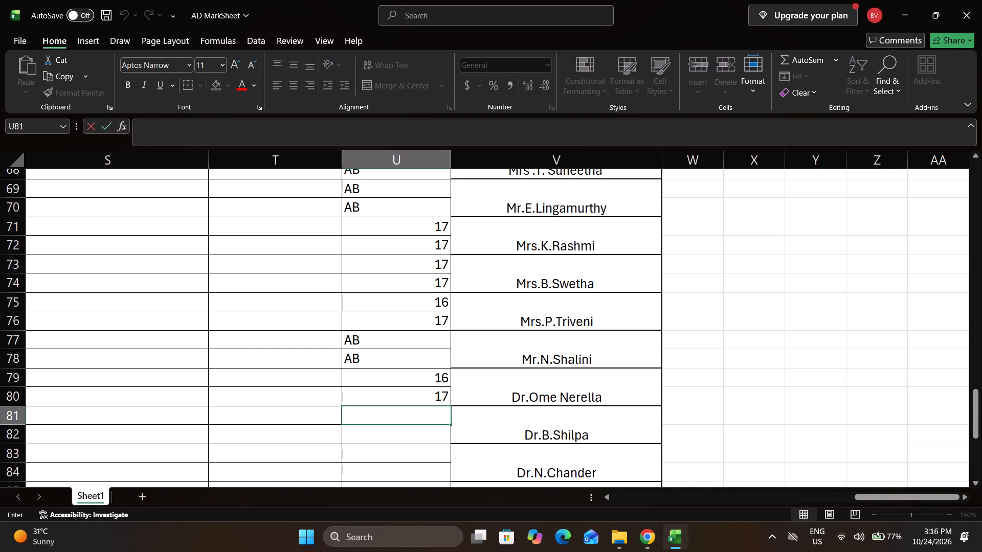
{"action": "type", "text": "16"}
{"action": "key", "text": "Return"}
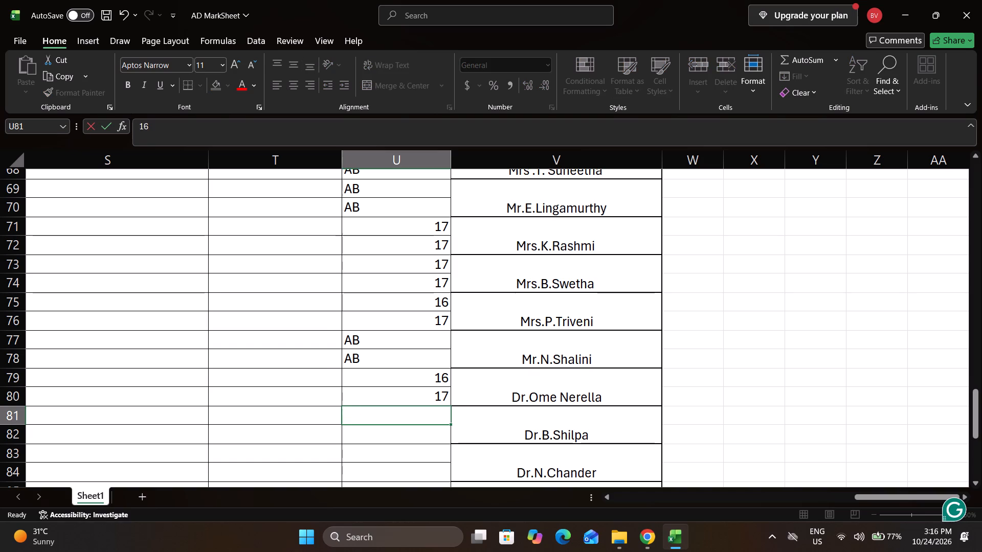
{"action": "type", "text": "17"}
{"action": "key", "text": "Return"}
Check the QRIMA-QR-Based Real-Time Intelligent Attendance Management Portal rows and enter 17 in U83.
{"action": "scroll", "coordinate": [423, 416], "scroll_direction": "right", "scroll_amount": 6}
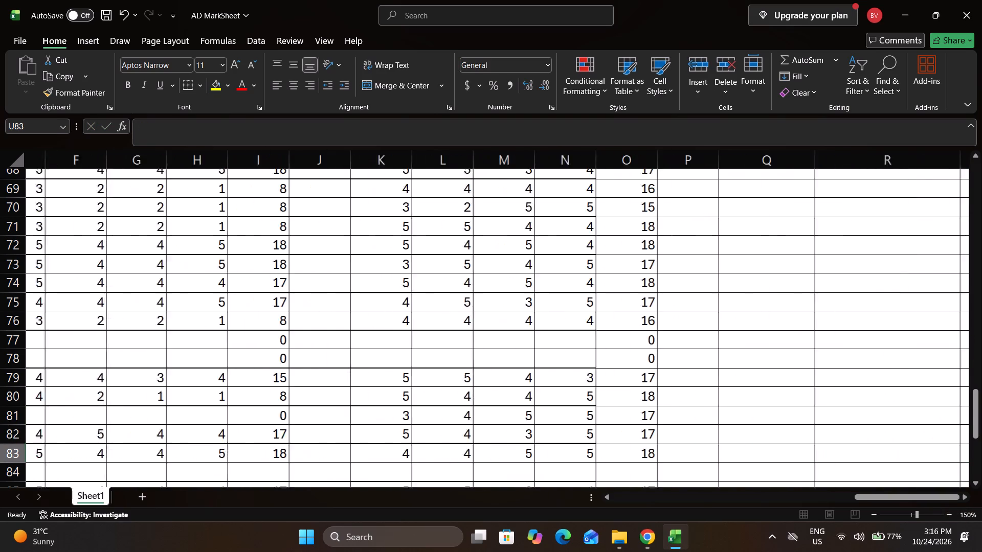
{"action": "scroll", "coordinate": [423, 416], "scroll_direction": "right", "scroll_amount": 2}
{"action": "scroll", "coordinate": [423, 416], "scroll_direction": "down", "scroll_amount": 1}
{"action": "scroll", "coordinate": [371, 429], "scroll_direction": "left", "scroll_amount": 2}
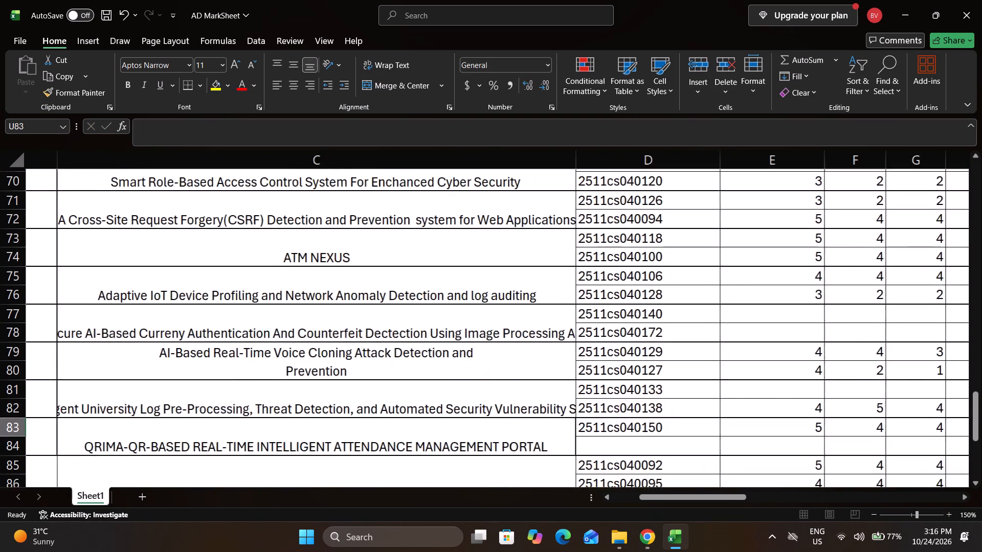
{"action": "scroll", "coordinate": [371, 429], "scroll_direction": "left", "scroll_amount": 1}
{"action": "scroll", "coordinate": [371, 429], "scroll_direction": "right", "scroll_amount": 1}
{"action": "scroll", "coordinate": [371, 429], "scroll_direction": "left", "scroll_amount": 4}
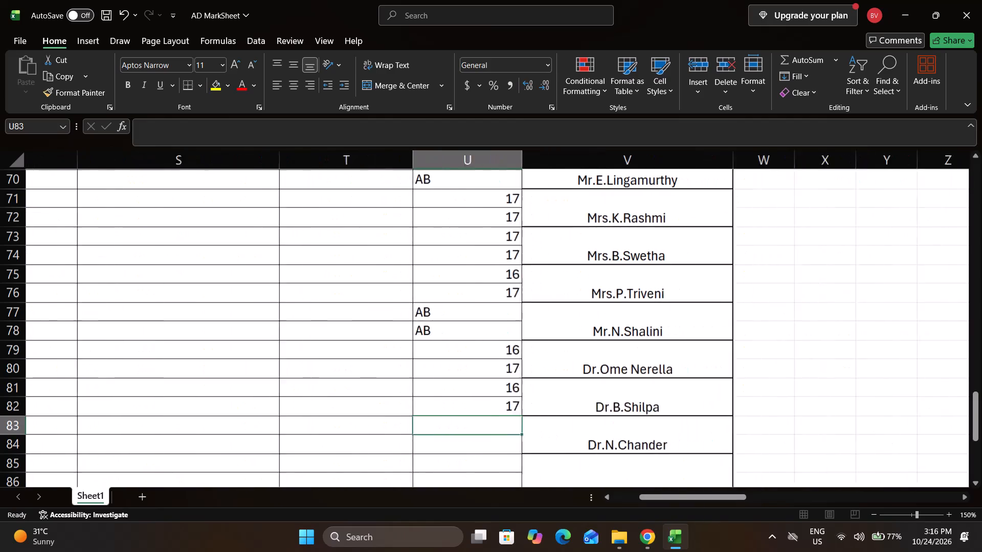
{"action": "double_click", "coordinate": [489, 431]}
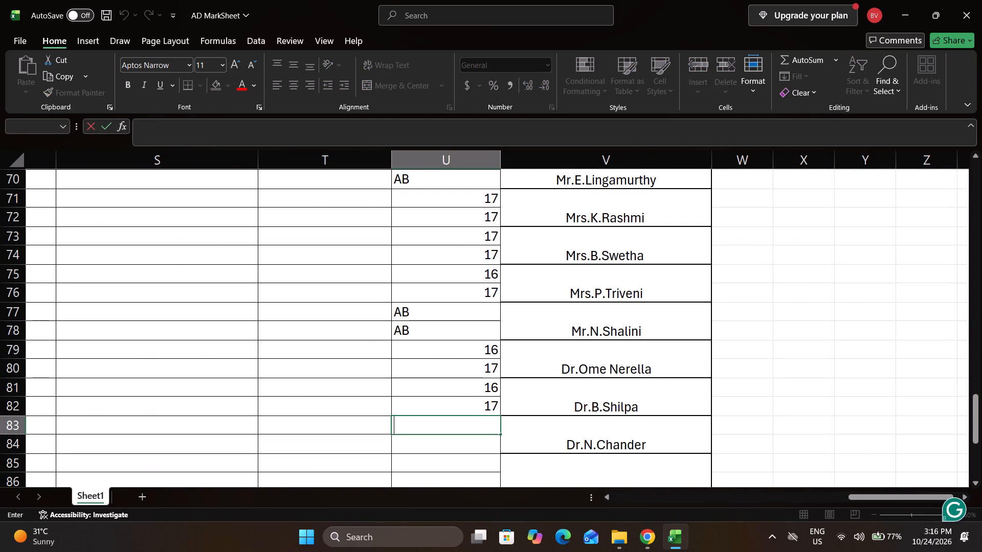
{"action": "scroll", "coordinate": [489, 431], "scroll_direction": "right", "scroll_amount": 1}
{"action": "scroll", "coordinate": [537, 402], "scroll_direction": "right", "scroll_amount": 2}
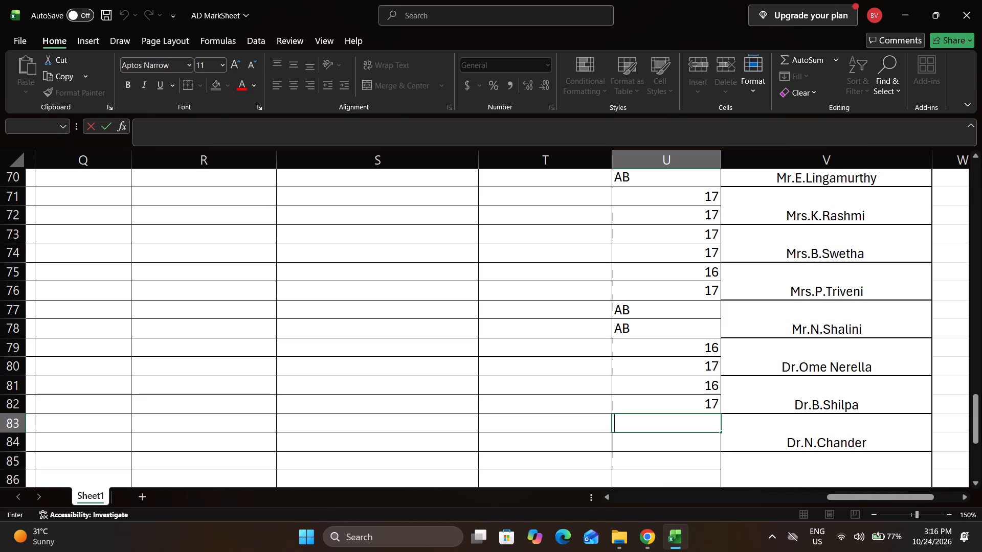
{"action": "type", "text": "17"}
{"action": "key", "text": "Return"}
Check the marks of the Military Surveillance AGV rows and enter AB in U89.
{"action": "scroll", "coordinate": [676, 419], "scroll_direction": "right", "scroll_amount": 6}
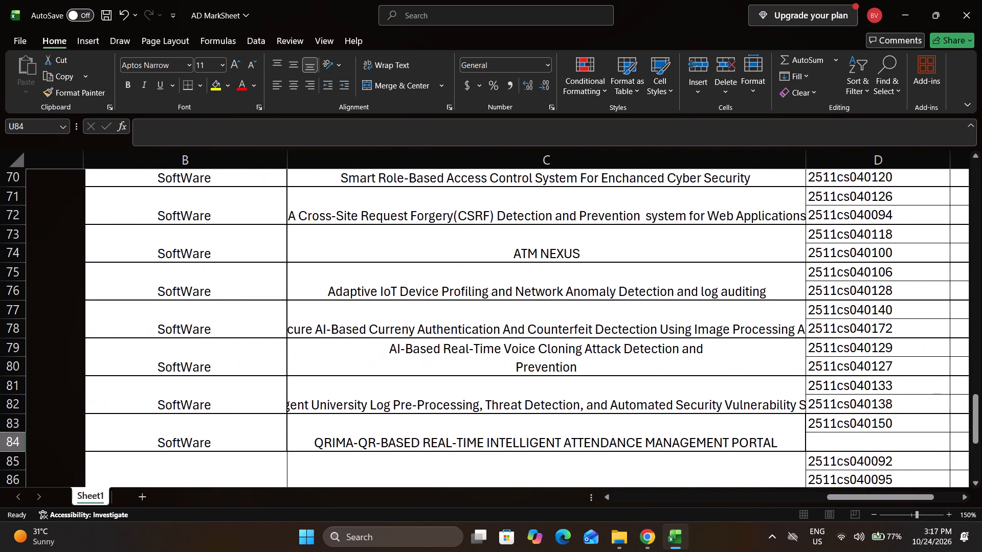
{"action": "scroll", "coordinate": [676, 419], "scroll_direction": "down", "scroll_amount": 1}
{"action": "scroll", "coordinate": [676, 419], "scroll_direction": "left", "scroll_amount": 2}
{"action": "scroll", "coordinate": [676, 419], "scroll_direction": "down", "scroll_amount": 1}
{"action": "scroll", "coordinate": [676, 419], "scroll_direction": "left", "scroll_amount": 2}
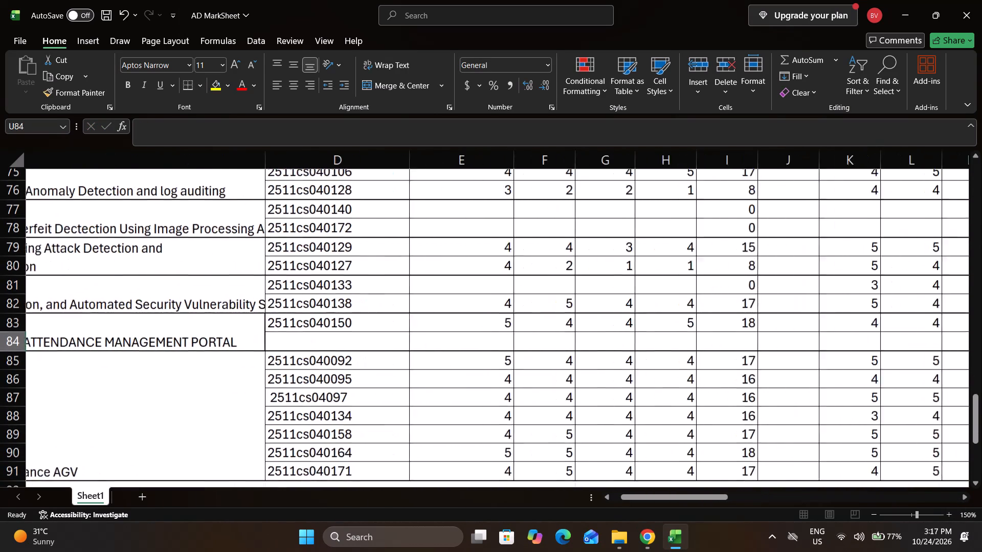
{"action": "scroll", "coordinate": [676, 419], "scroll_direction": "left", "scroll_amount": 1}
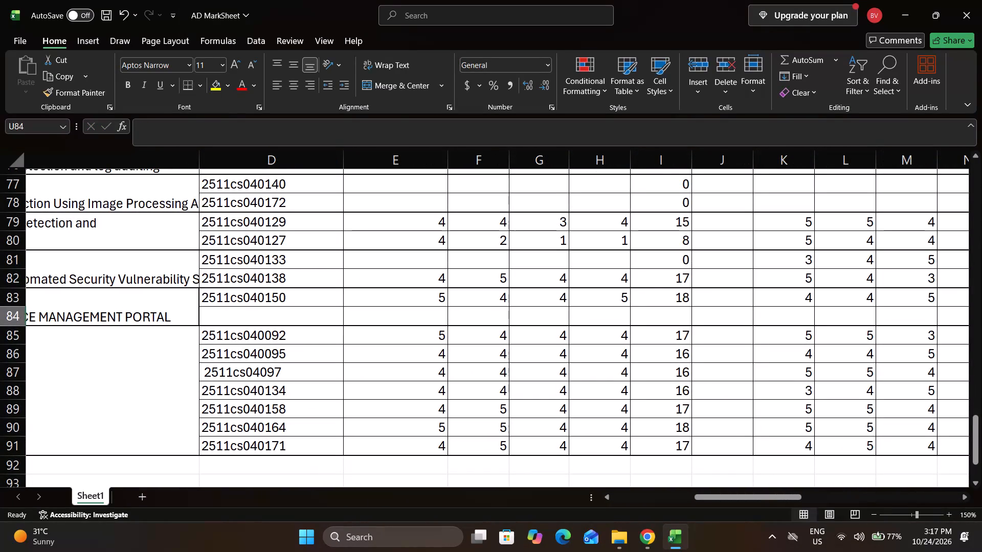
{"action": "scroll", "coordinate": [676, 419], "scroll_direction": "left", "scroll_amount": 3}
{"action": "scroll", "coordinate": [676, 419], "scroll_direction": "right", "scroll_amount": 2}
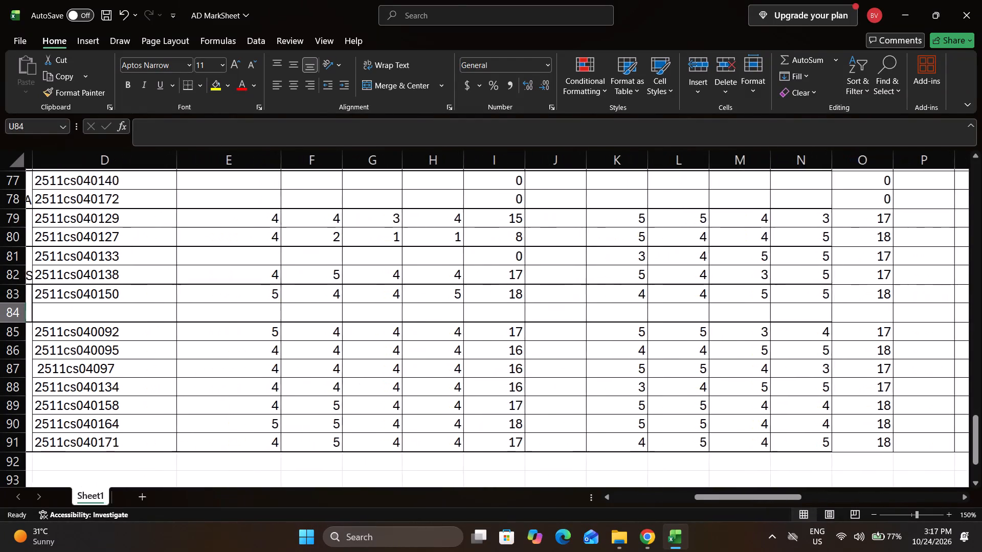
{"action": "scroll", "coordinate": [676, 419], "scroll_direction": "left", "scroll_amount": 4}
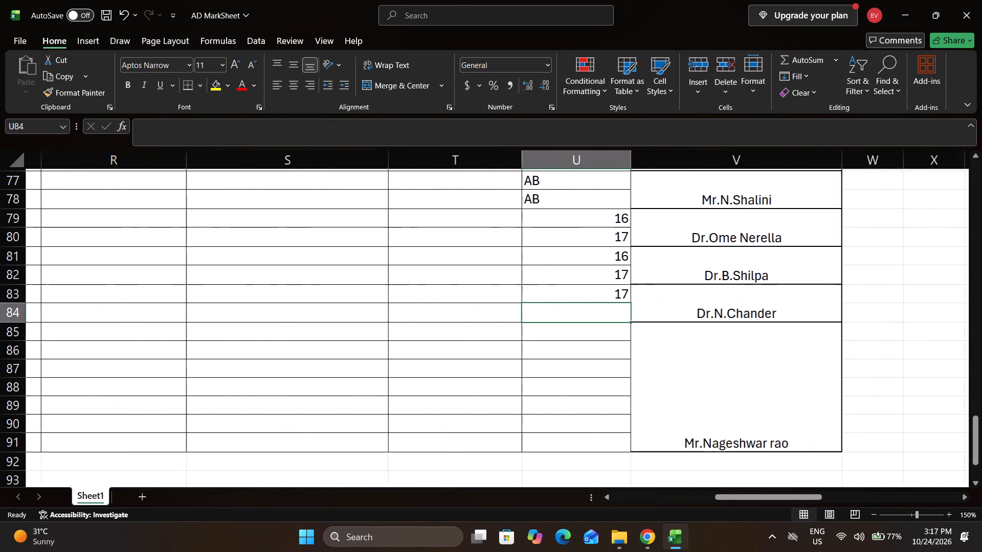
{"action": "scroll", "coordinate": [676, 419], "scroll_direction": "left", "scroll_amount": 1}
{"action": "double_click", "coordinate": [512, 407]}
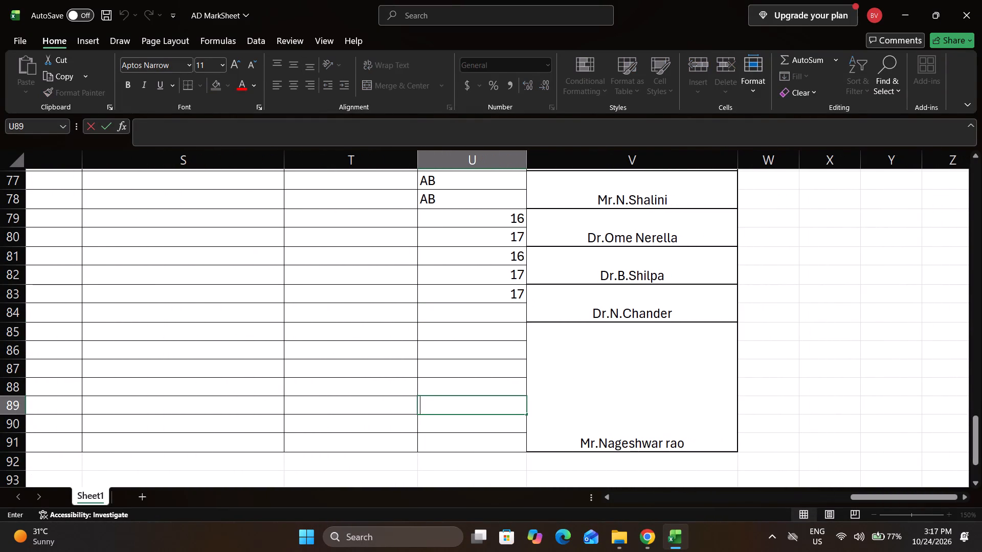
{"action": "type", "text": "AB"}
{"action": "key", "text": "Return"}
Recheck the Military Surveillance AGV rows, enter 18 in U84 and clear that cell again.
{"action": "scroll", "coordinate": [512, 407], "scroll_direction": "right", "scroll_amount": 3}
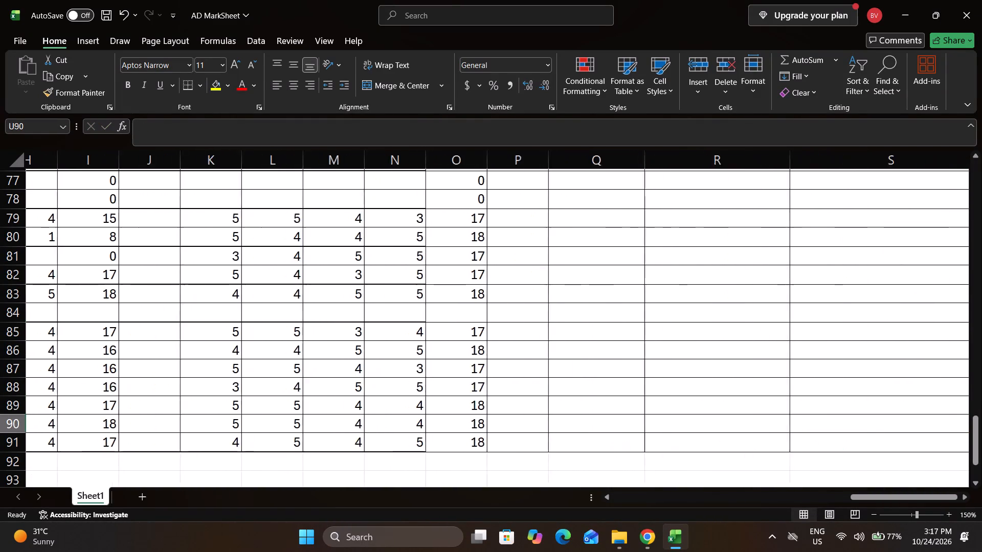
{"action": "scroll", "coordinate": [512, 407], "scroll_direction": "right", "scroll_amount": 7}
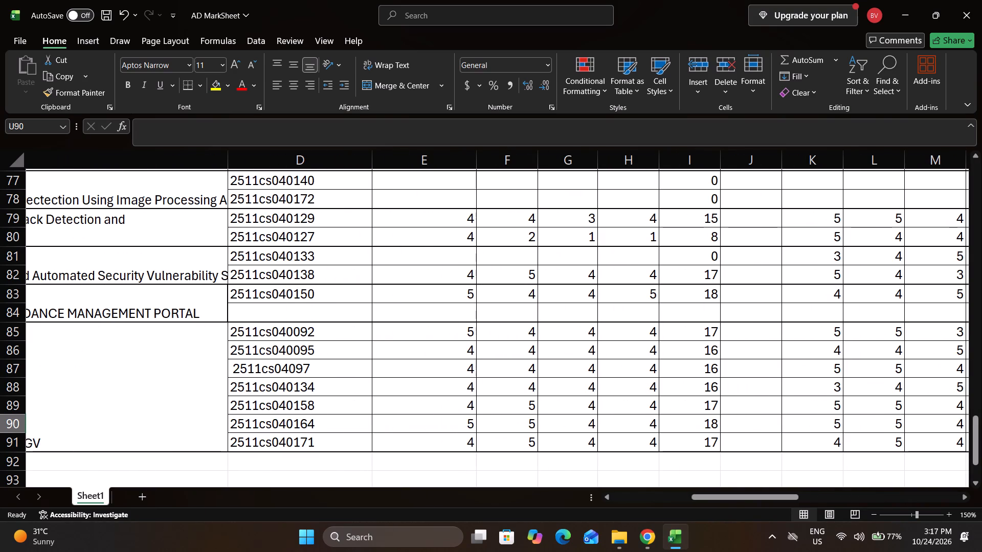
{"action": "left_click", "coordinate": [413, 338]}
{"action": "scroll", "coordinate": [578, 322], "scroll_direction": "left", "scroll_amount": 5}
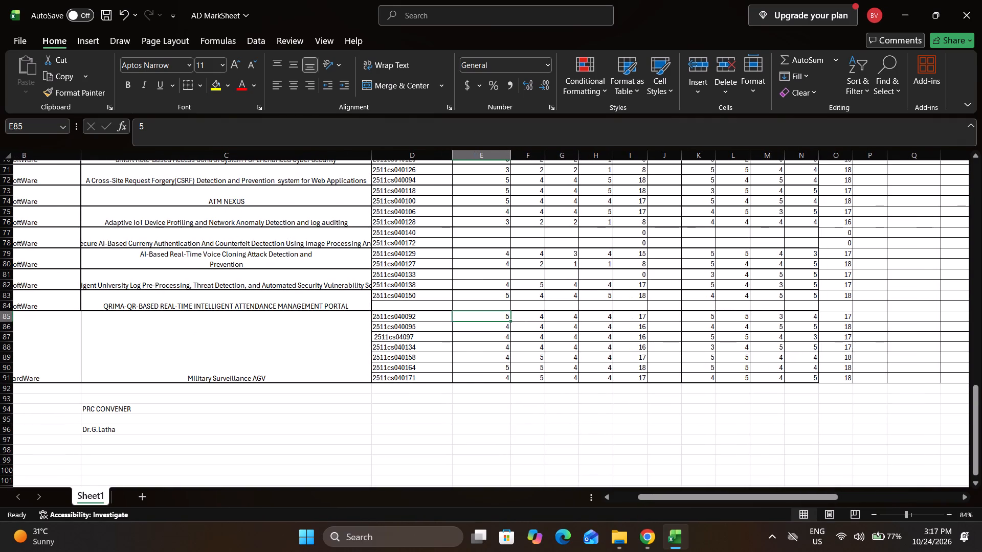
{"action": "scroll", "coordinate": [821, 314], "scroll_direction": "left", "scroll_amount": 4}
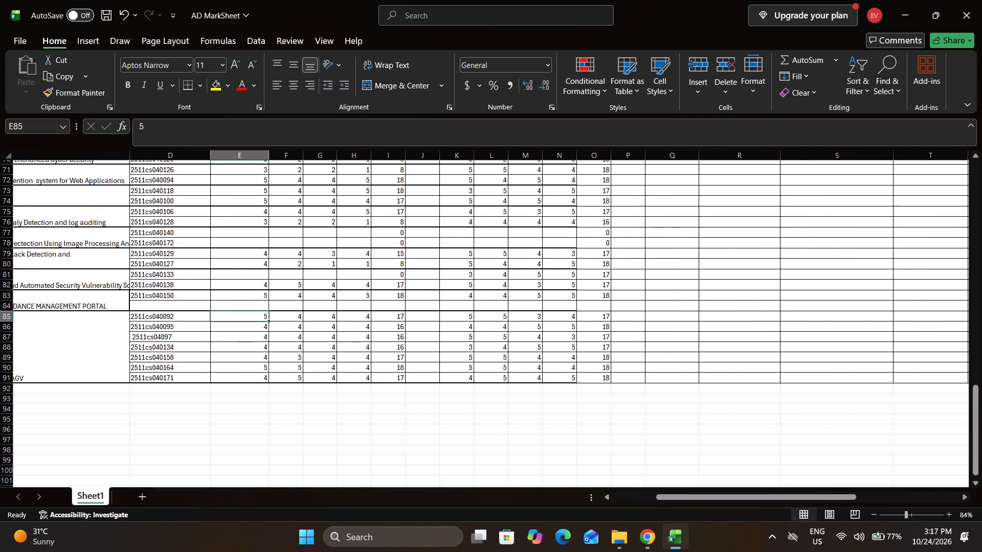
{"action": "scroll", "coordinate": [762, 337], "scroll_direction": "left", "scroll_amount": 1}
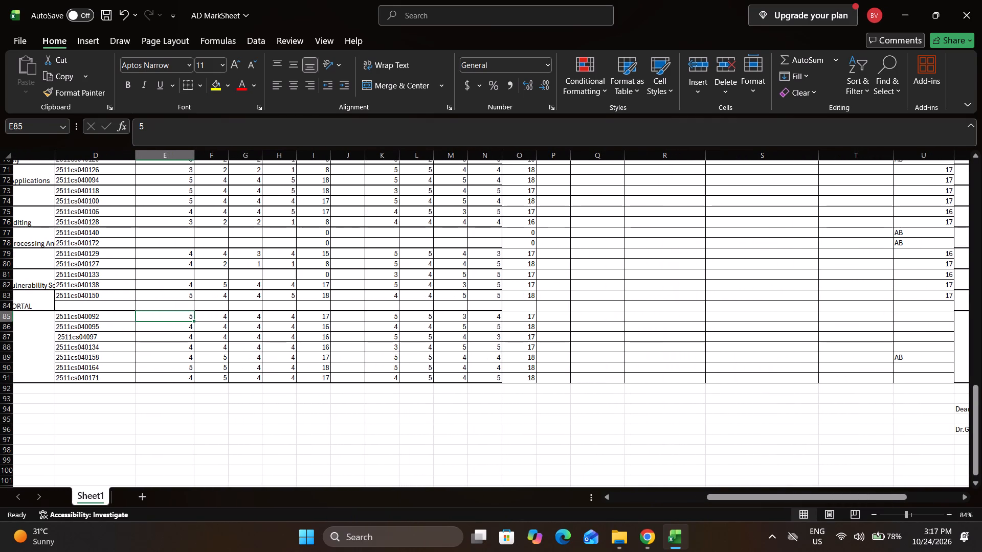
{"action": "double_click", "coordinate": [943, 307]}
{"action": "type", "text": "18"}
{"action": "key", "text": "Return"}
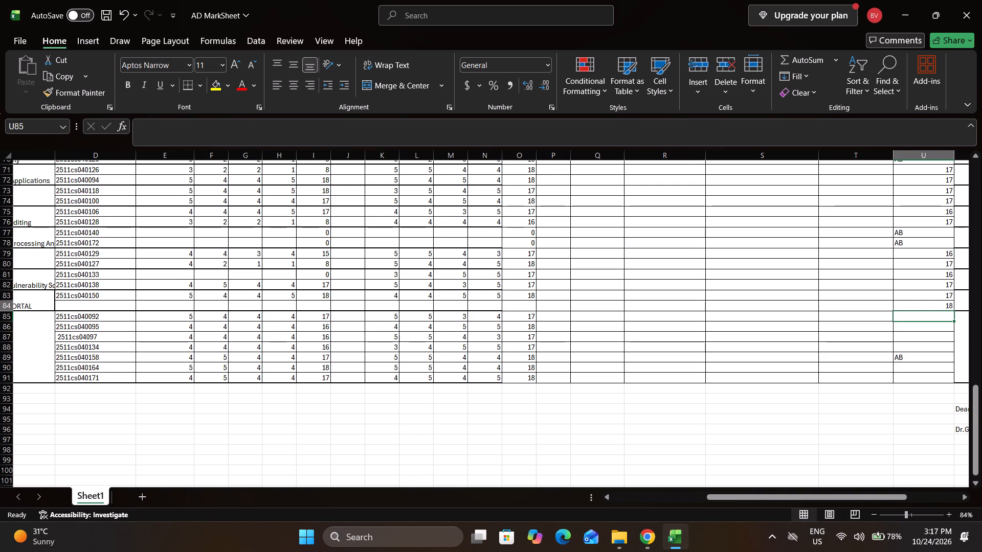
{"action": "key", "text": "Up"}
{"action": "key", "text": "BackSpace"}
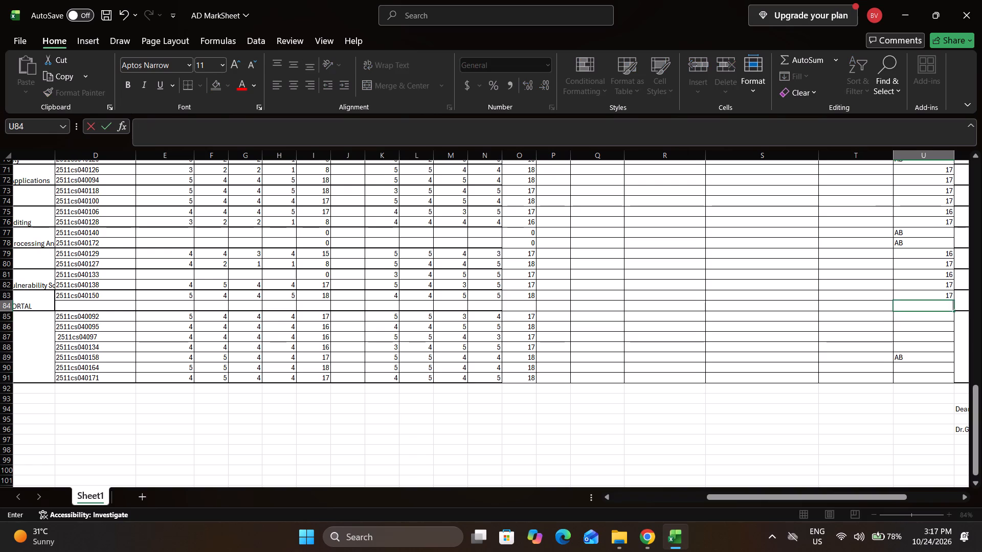
Enter 18 in U85, 18 in U86 and 17 in U87 for the Military Surveillance AGV team.
{"action": "key", "text": "Down"}
{"action": "type", "text": "18"}
{"action": "key", "text": "Return"}
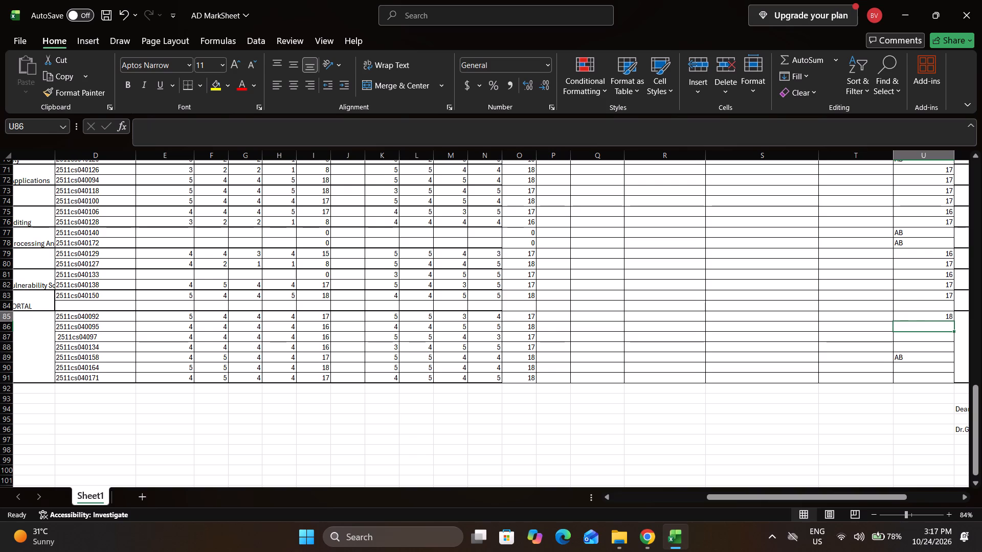
{"action": "type", "text": "18"}
{"action": "key", "text": "Return"}
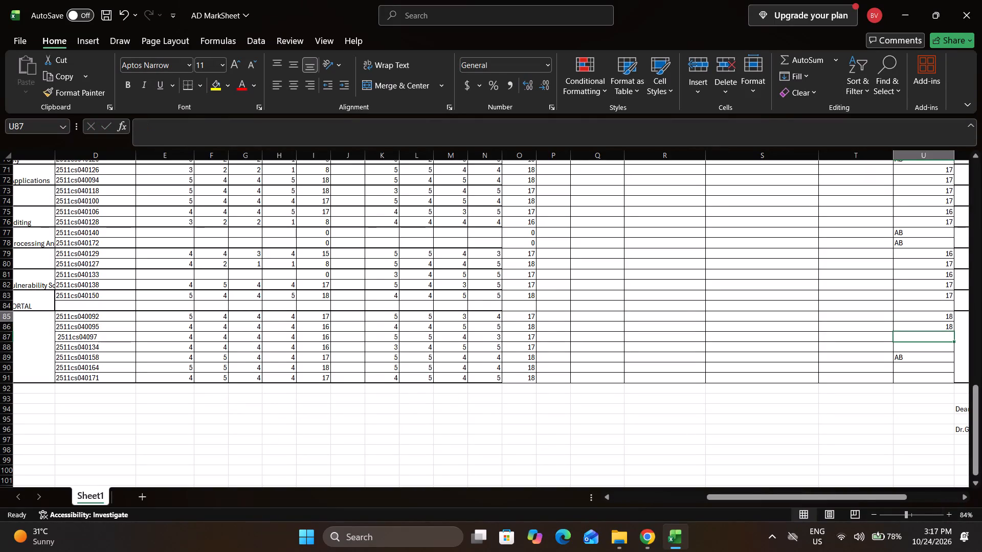
{"action": "type", "text": "17"}
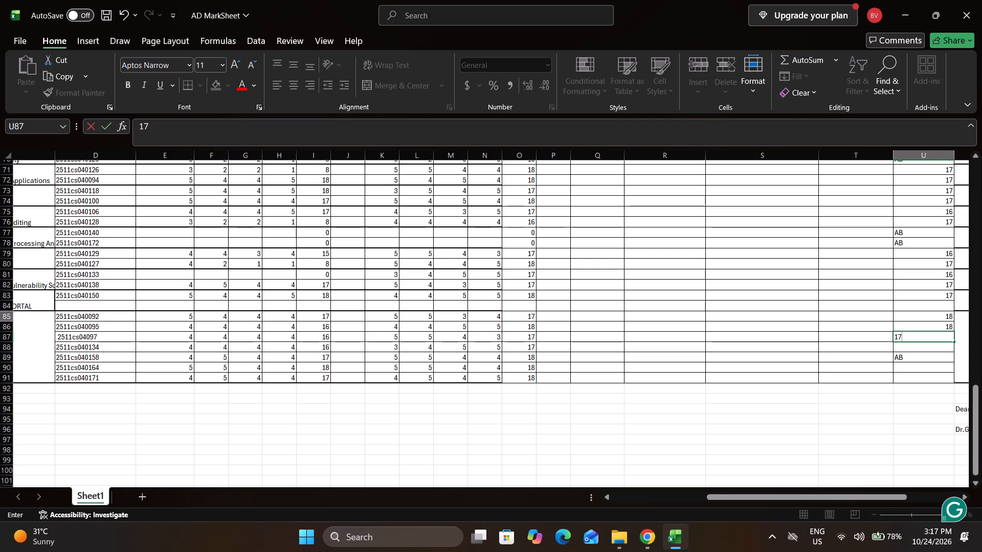
{"action": "key", "text": "Return"}
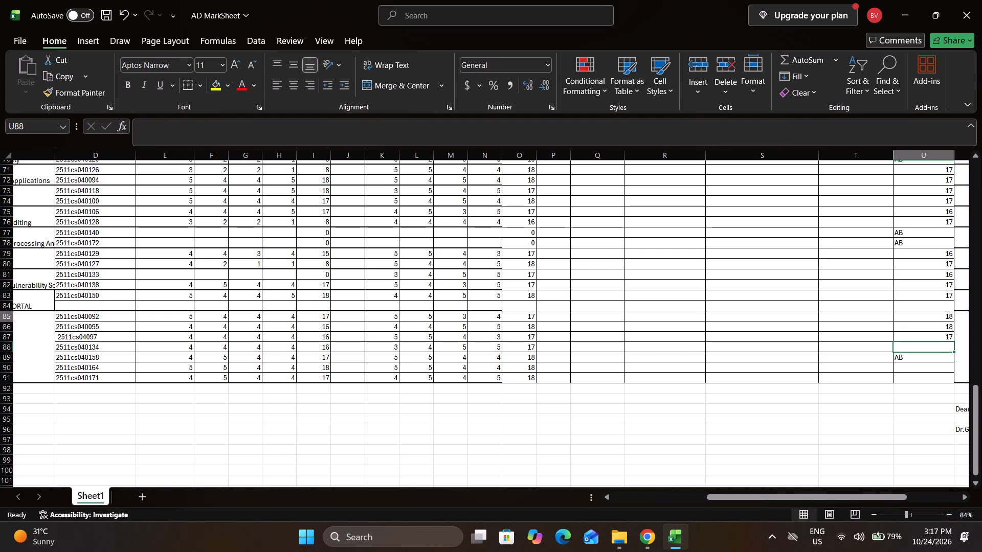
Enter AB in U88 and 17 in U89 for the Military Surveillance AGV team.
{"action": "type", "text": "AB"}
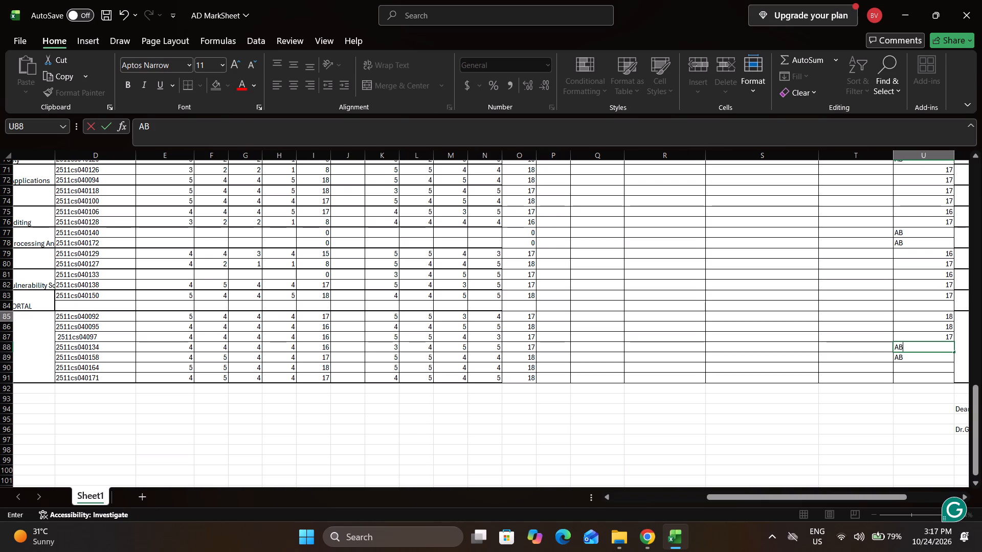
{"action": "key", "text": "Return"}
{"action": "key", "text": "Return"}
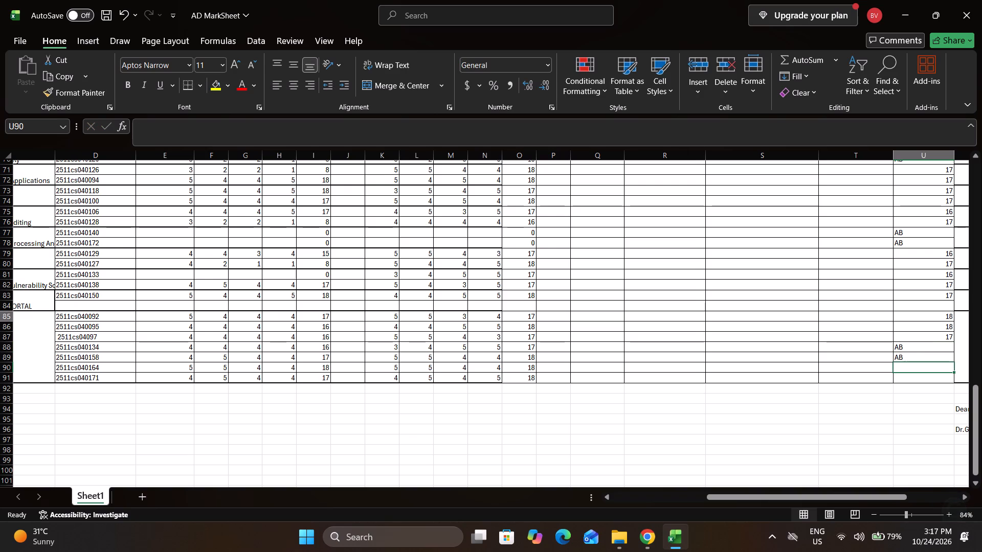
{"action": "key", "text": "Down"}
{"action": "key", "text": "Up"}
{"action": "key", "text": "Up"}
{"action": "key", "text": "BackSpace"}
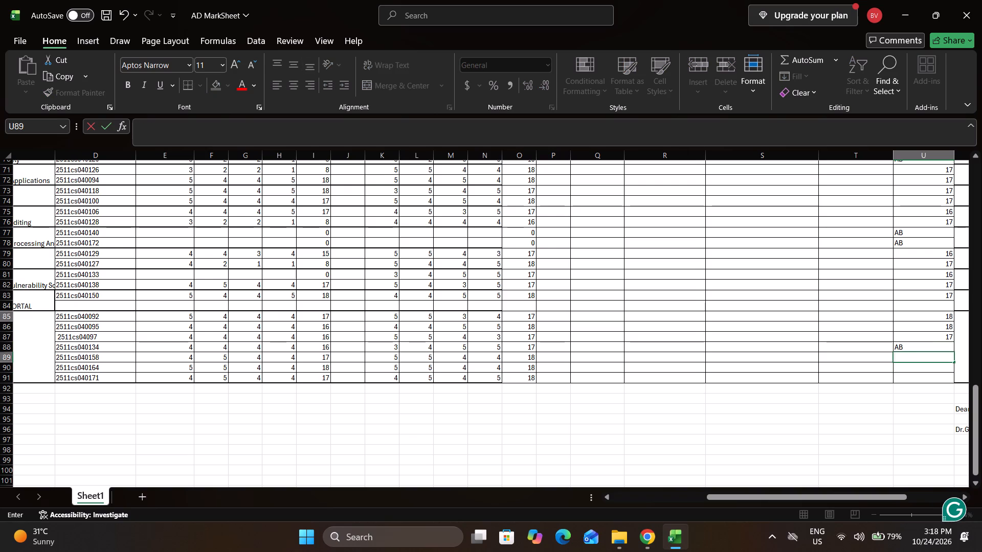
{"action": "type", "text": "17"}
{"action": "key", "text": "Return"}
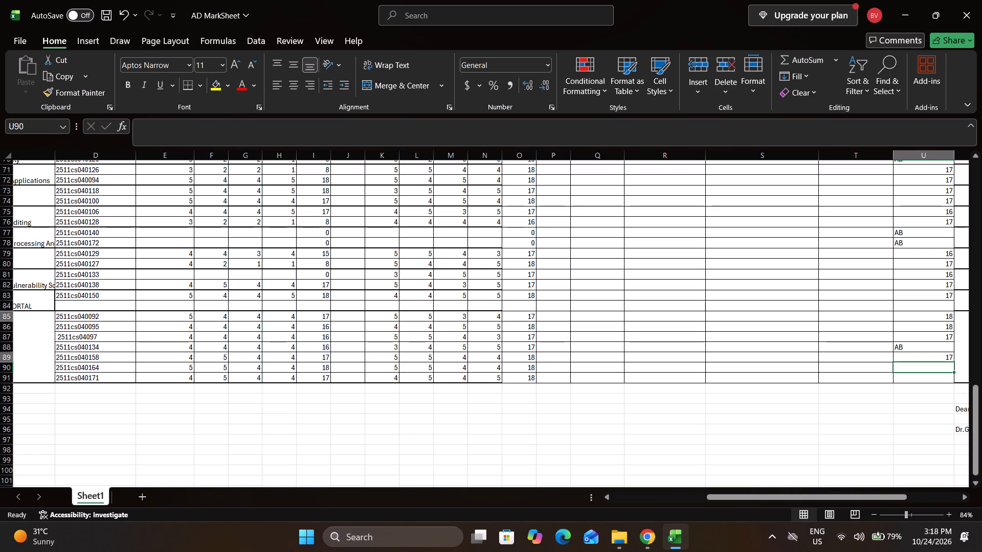
Correct the Military Surveillance AGV marks by changing U88 to 17 and U89 to AB.
{"action": "double_click", "coordinate": [929, 349]}
{"action": "key", "text": "BackSpace"}
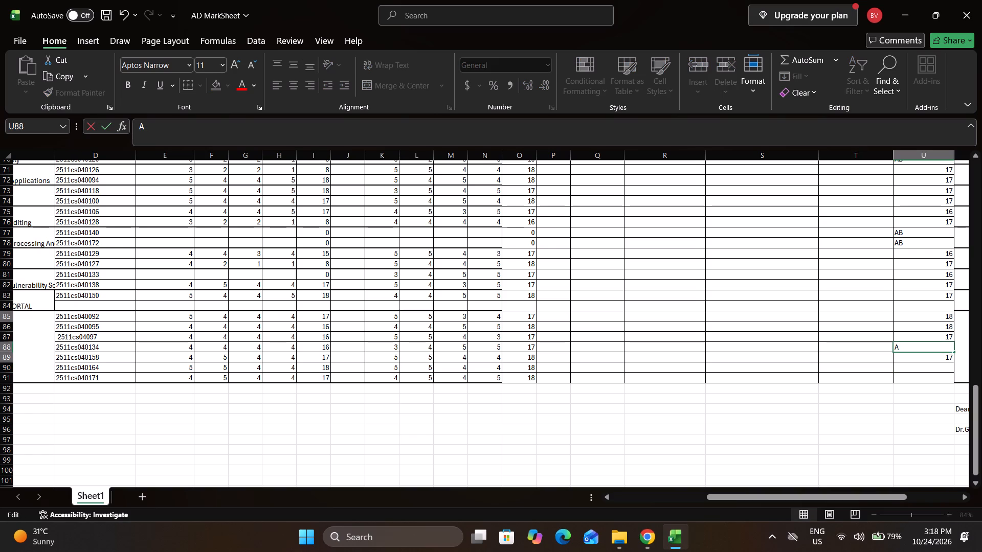
{"action": "key", "text": "BackSpace"}
{"action": "type", "text": "17"}
{"action": "key", "text": "Down"}
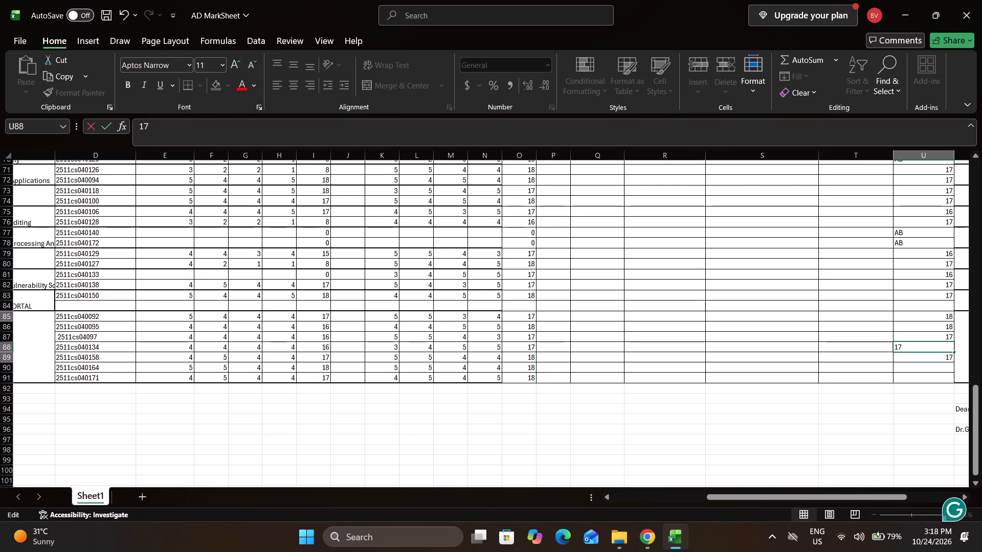
{"action": "double_click", "coordinate": [930, 355]}
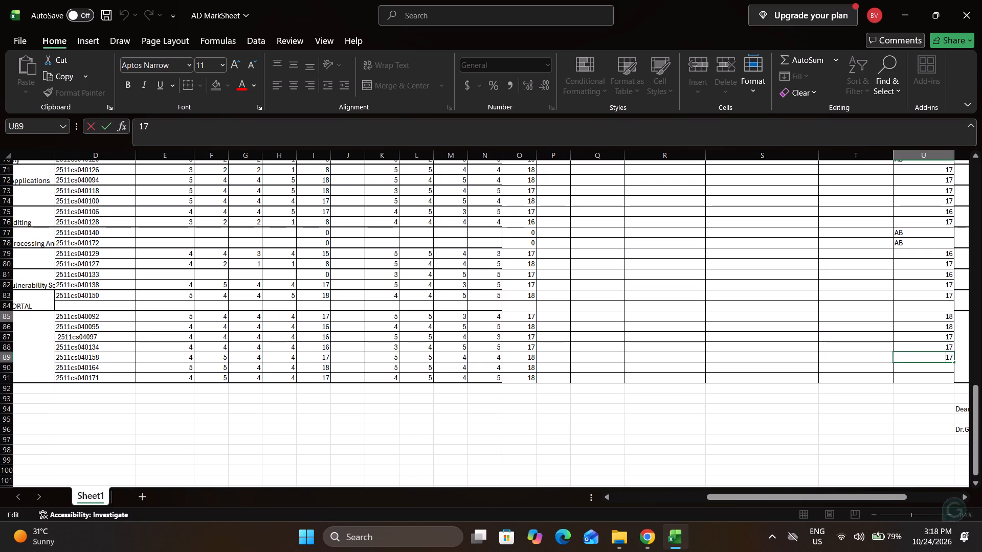
{"action": "key", "text": "Right"}
{"action": "key", "text": "Right"}
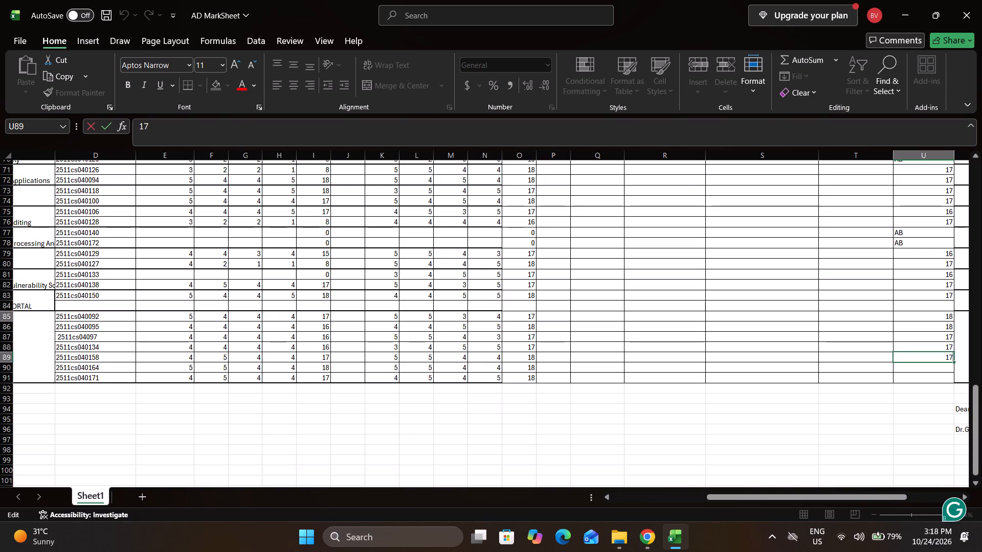
{"action": "key", "text": "BackSpace"}
{"action": "key", "text": "BackSpace"}
{"action": "type", "text": "AB"}
{"action": "key", "text": "Return"}
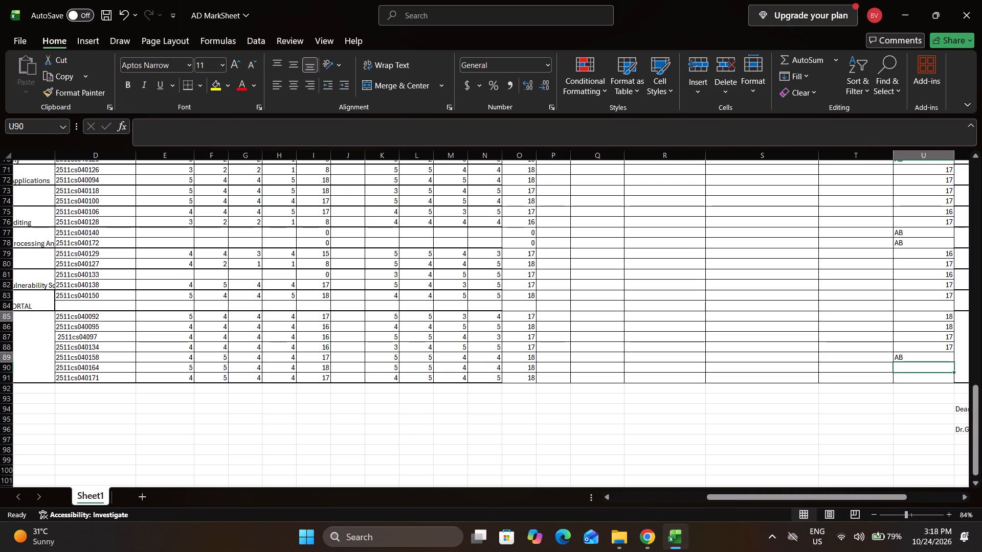
Enter 18 in U90 and 17 in U91 for the last team members and save the workbook.
{"action": "type", "text": "18"}
{"action": "key", "text": "Return"}
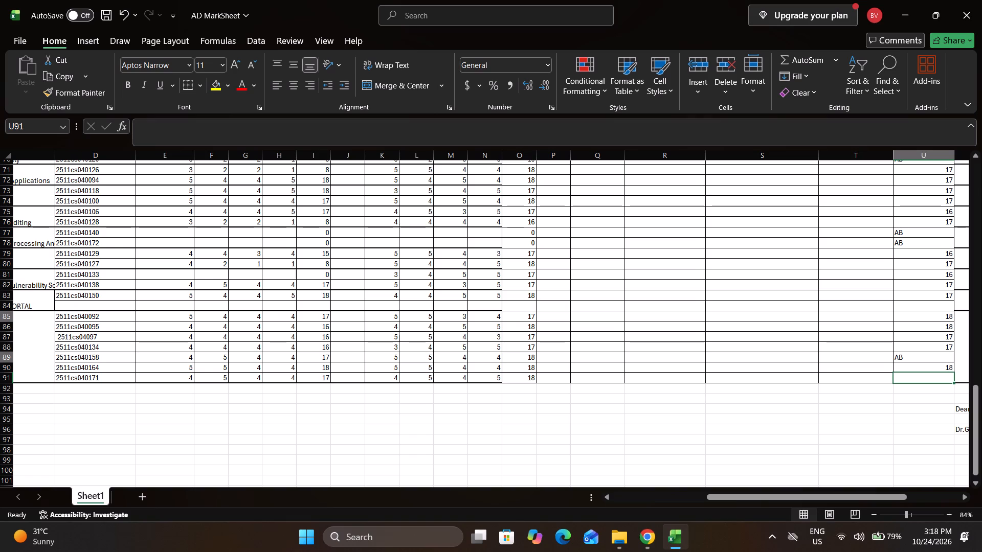
{"action": "key", "text": "1"}
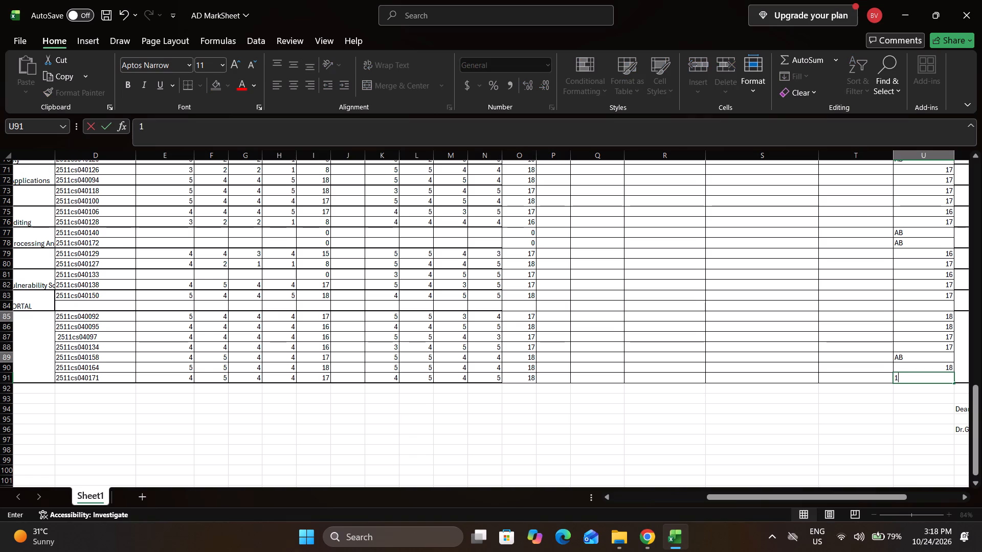
{"action": "key", "text": "7"}
{"action": "key", "text": "ctrl+s"}
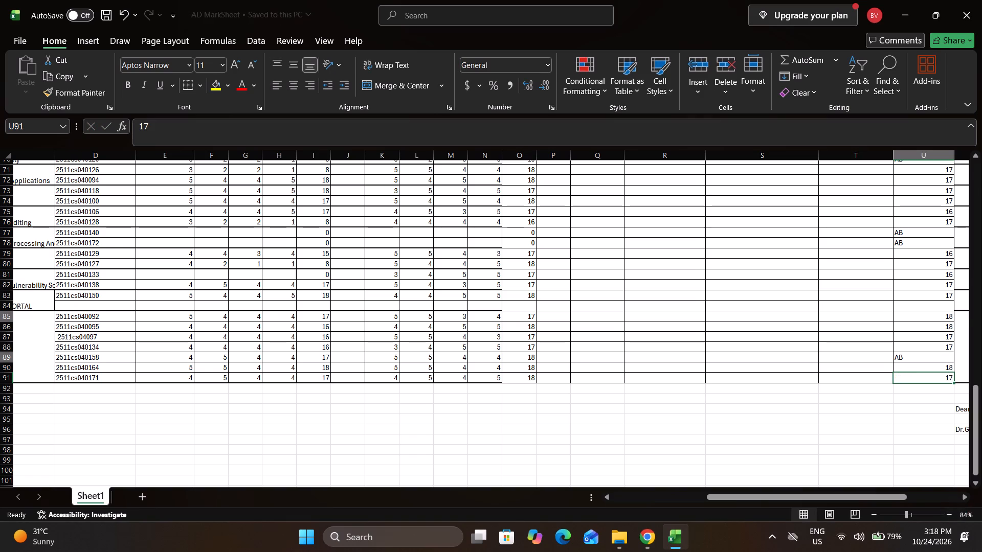
Review the column U entries against the student rows from the lower teams back to the header, saving the workbook again.
{"action": "scroll", "coordinate": [930, 355], "scroll_direction": "up", "scroll_amount": 3}
{"action": "scroll", "coordinate": [930, 355], "scroll_direction": "right", "scroll_amount": 1}
{"action": "scroll", "coordinate": [930, 355], "scroll_direction": "up", "scroll_amount": 1}
{"action": "scroll", "coordinate": [930, 355], "scroll_direction": "right", "scroll_amount": 2}
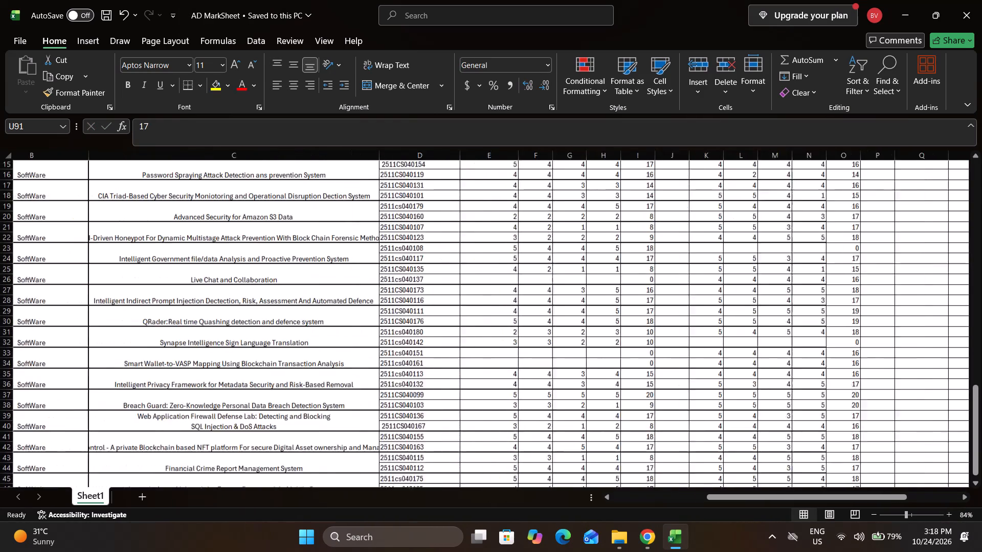
{"action": "scroll", "coordinate": [930, 355], "scroll_direction": "right", "scroll_amount": 1}
{"action": "scroll", "coordinate": [930, 355], "scroll_direction": "up", "scroll_amount": 1}
{"action": "scroll", "coordinate": [930, 355], "scroll_direction": "down", "scroll_amount": 1}
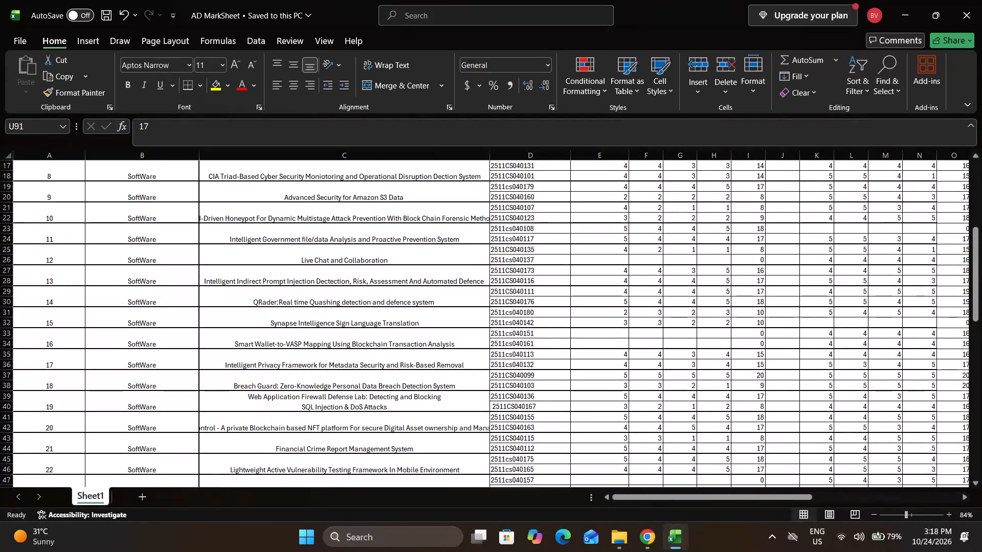
{"action": "scroll", "coordinate": [618, 390], "scroll_direction": "left", "scroll_amount": 2}
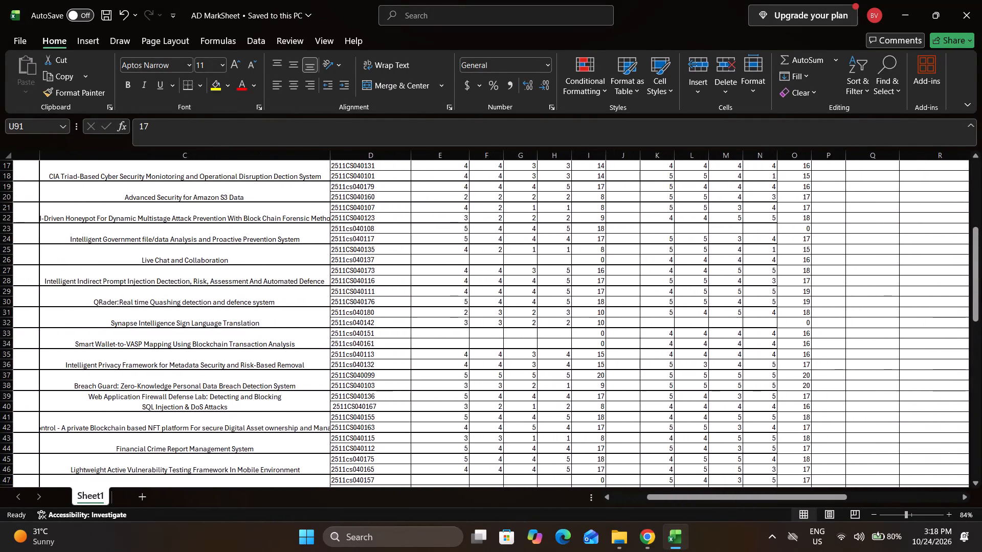
{"action": "scroll", "coordinate": [590, 390], "scroll_direction": "left", "scroll_amount": 4}
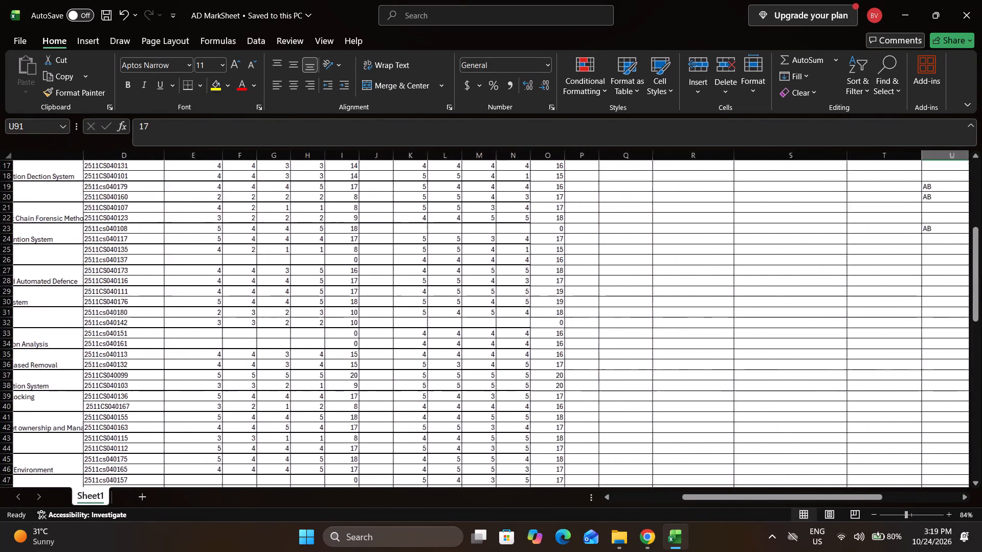
{"action": "scroll", "coordinate": [626, 387], "scroll_direction": "left", "scroll_amount": 3}
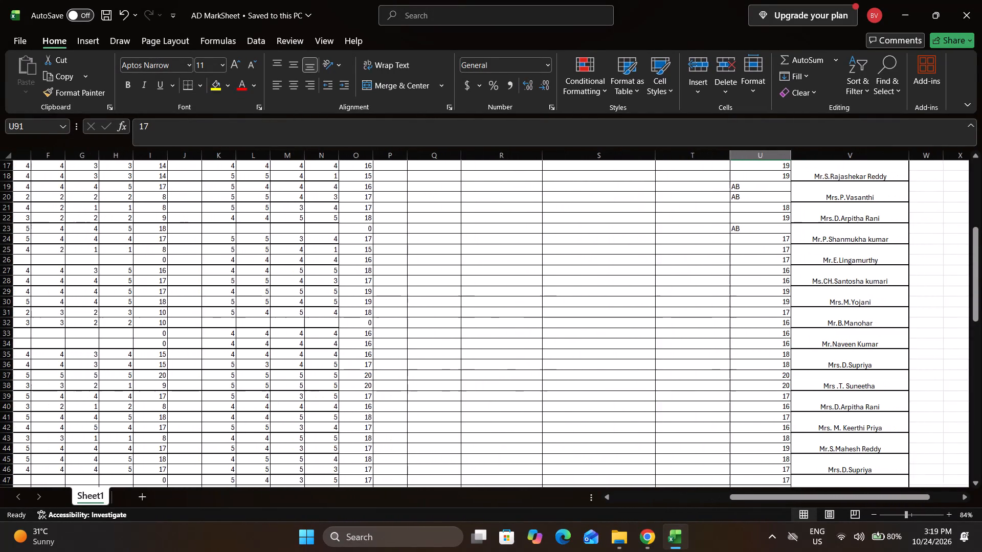
{"action": "left_click", "coordinate": [684, 377]}
{"action": "scroll", "coordinate": [684, 377], "scroll_direction": "up", "scroll_amount": 1}
{"action": "key", "text": "ctrl+s"}
{"action": "key", "text": "ctrl+s"}
{"action": "scroll", "coordinate": [684, 377], "scroll_direction": "up", "scroll_amount": 1}
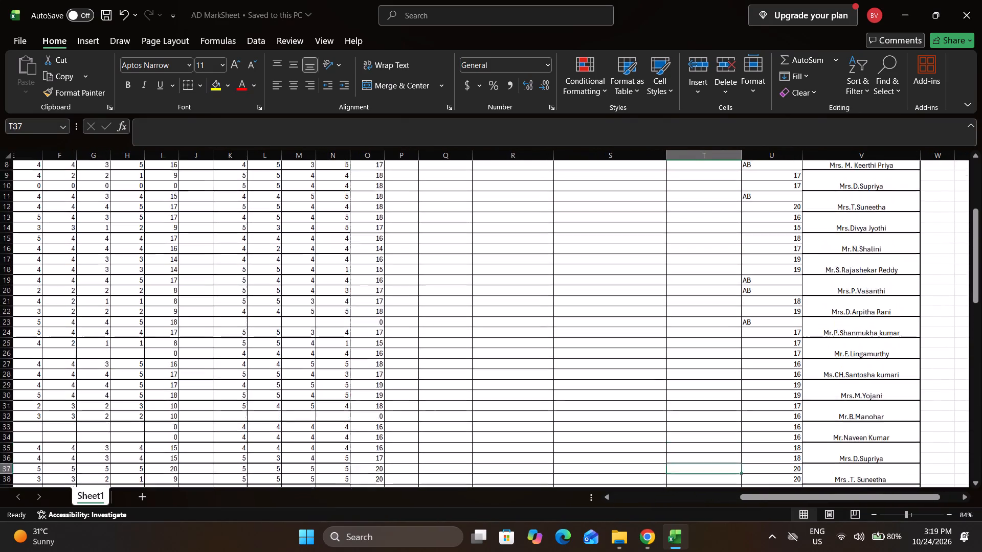
{"action": "scroll", "coordinate": [684, 377], "scroll_direction": "up", "scroll_amount": 1}
{"action": "scroll", "coordinate": [684, 377], "scroll_direction": "right", "scroll_amount": 1}
{"action": "scroll", "coordinate": [684, 377], "scroll_direction": "up", "scroll_amount": 2}
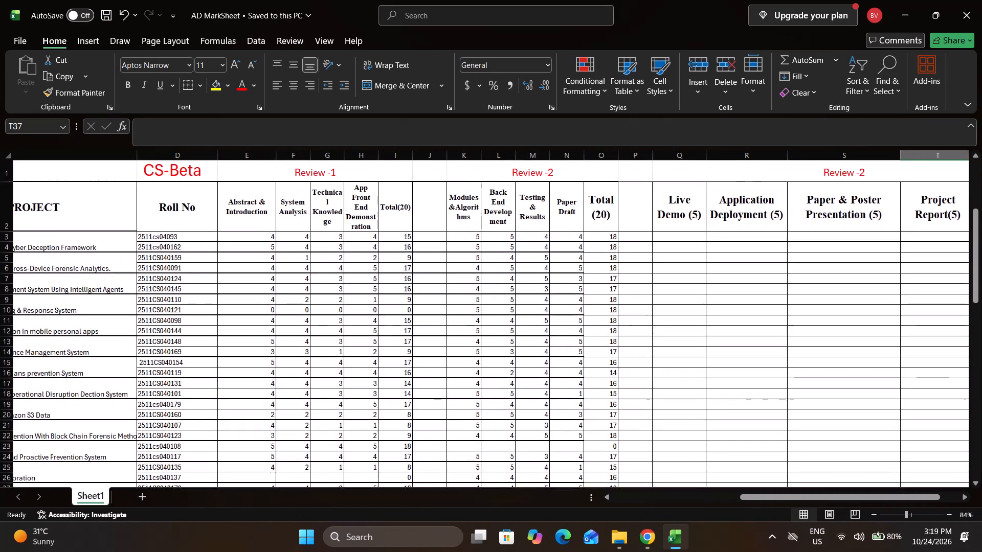
{"action": "scroll", "coordinate": [684, 377], "scroll_direction": "up", "scroll_amount": 1}
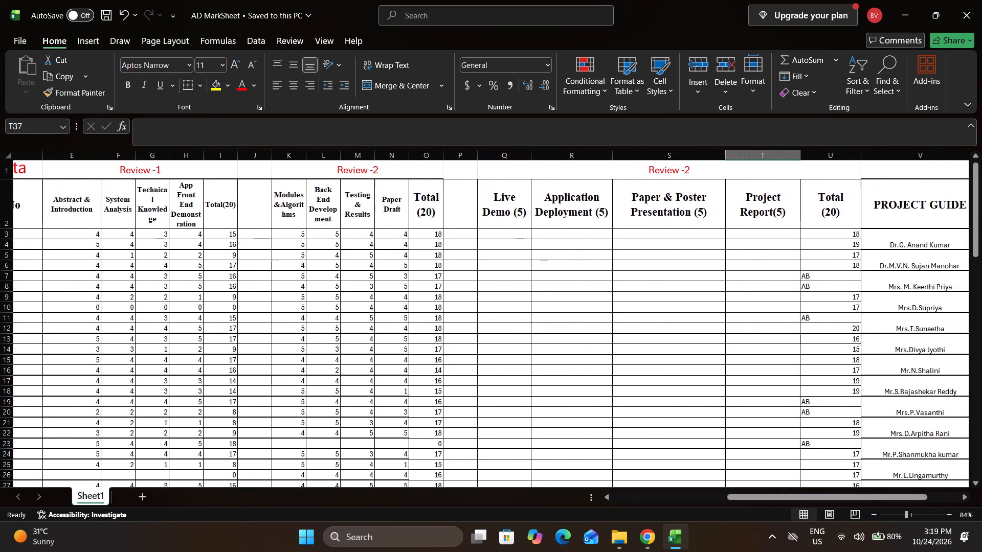